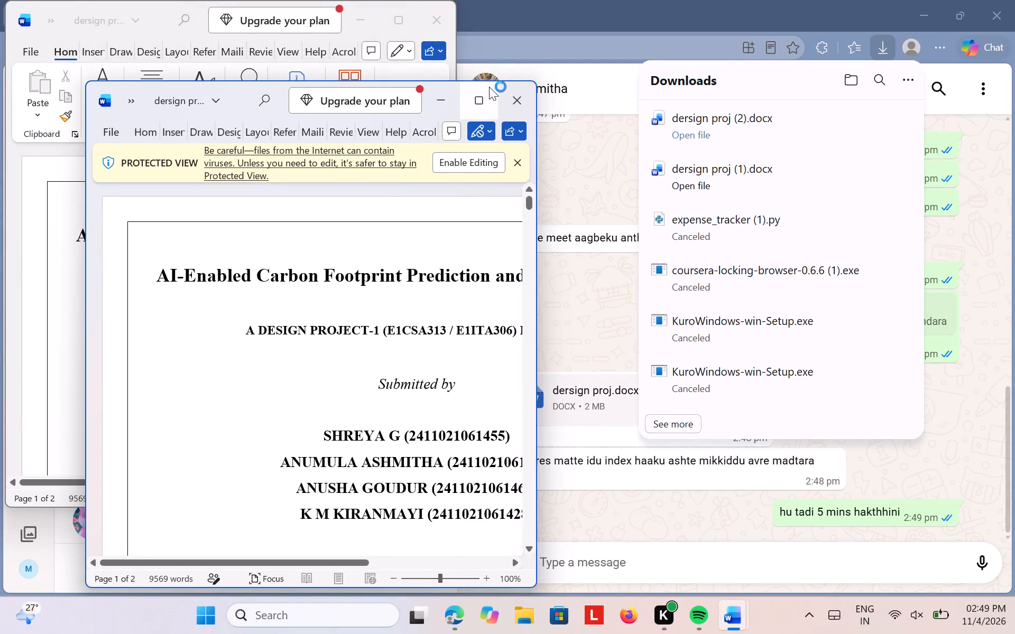
Close the front protected copy of the design project report and maximize the remaining document window.
left_click(502, 91)
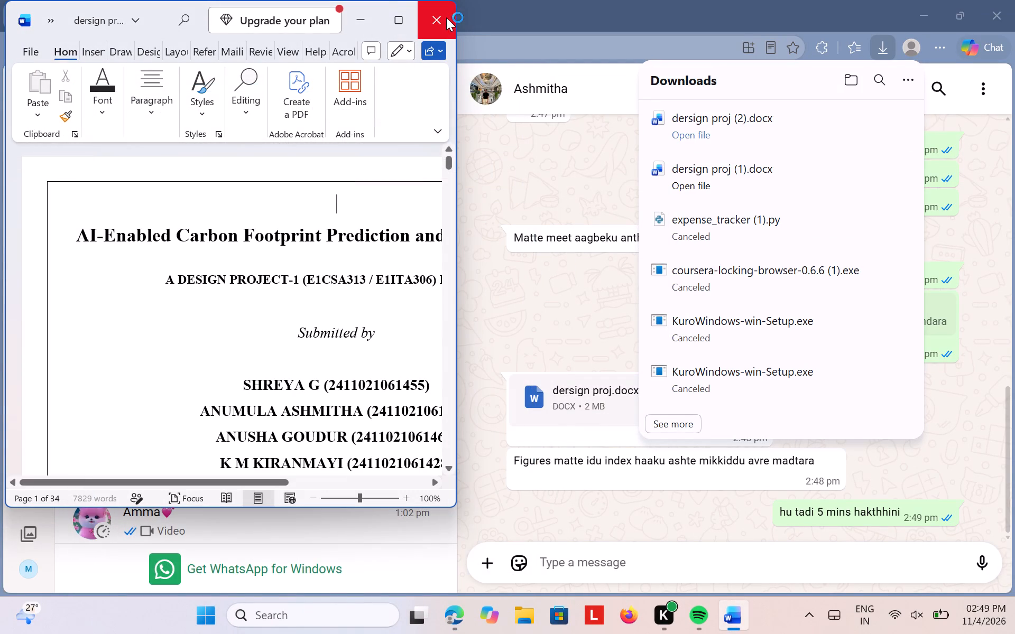
left_click(384, 3)
Look through the dersign proj report from the title page through the certificate, abstract, abbreviations, table of contents and introduction.
scroll(451, 139, "down", 2)
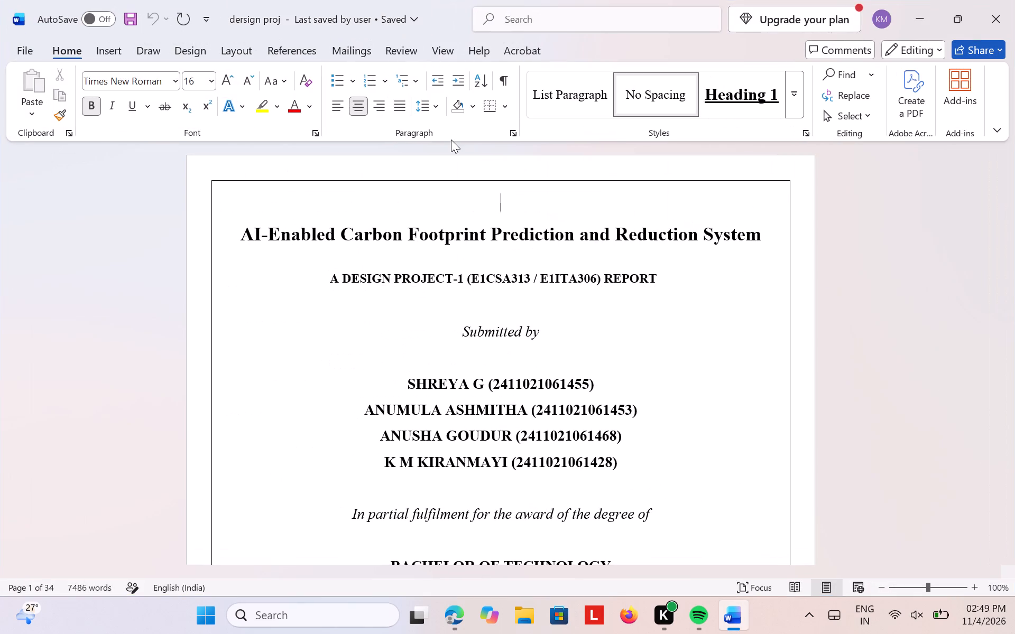
scroll(451, 139, "down", 6)
scroll(474, 300, "down", 4)
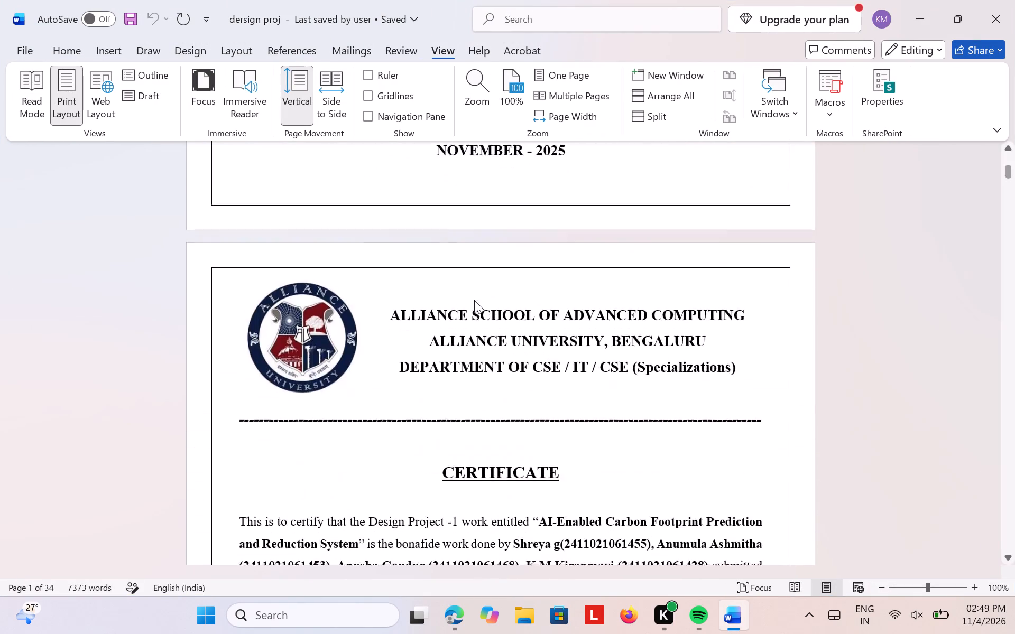
scroll(474, 300, "down", 5)
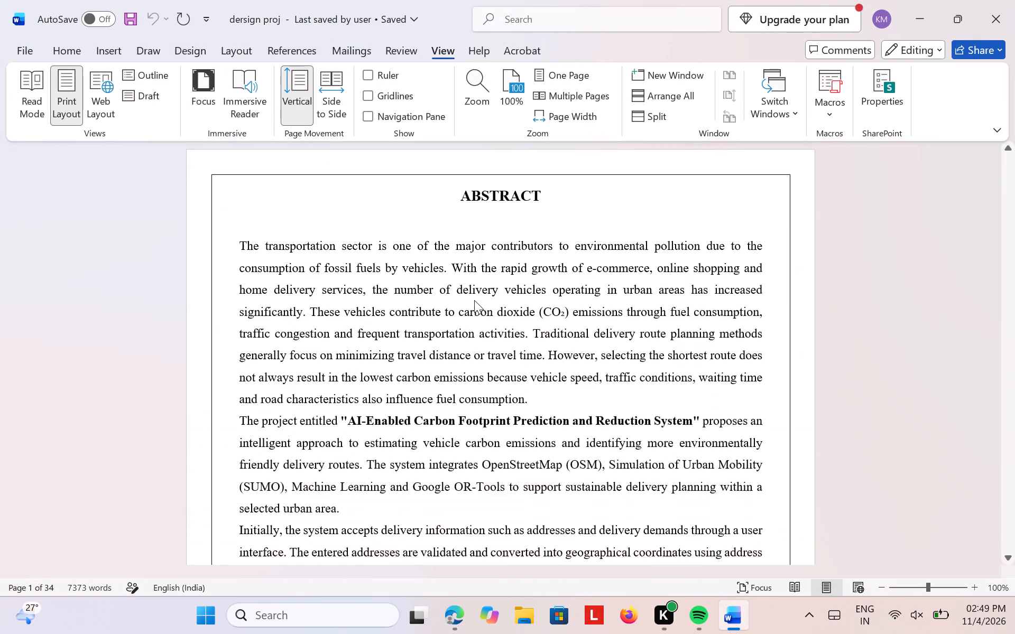
scroll(474, 300, "down", 6)
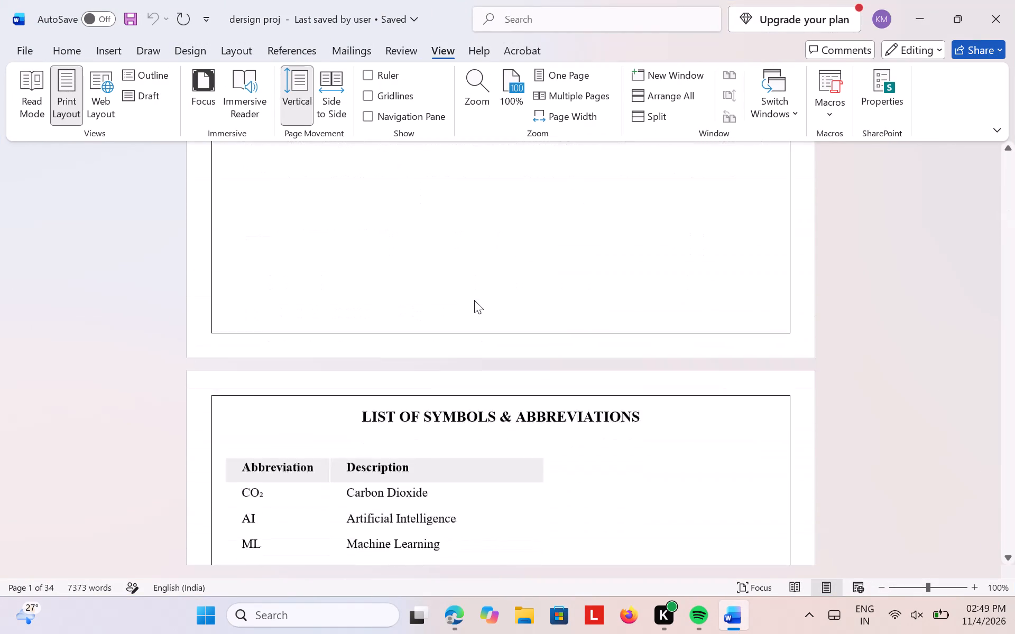
scroll(474, 300, "up", 3)
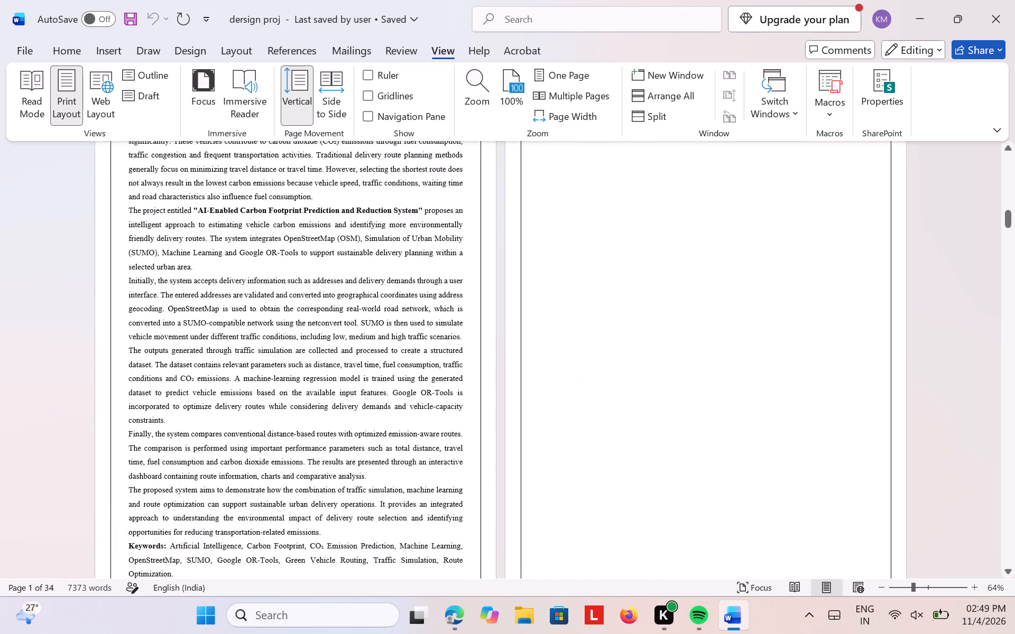
scroll(474, 300, "up", 1)
scroll(585, 357, "down", 1)
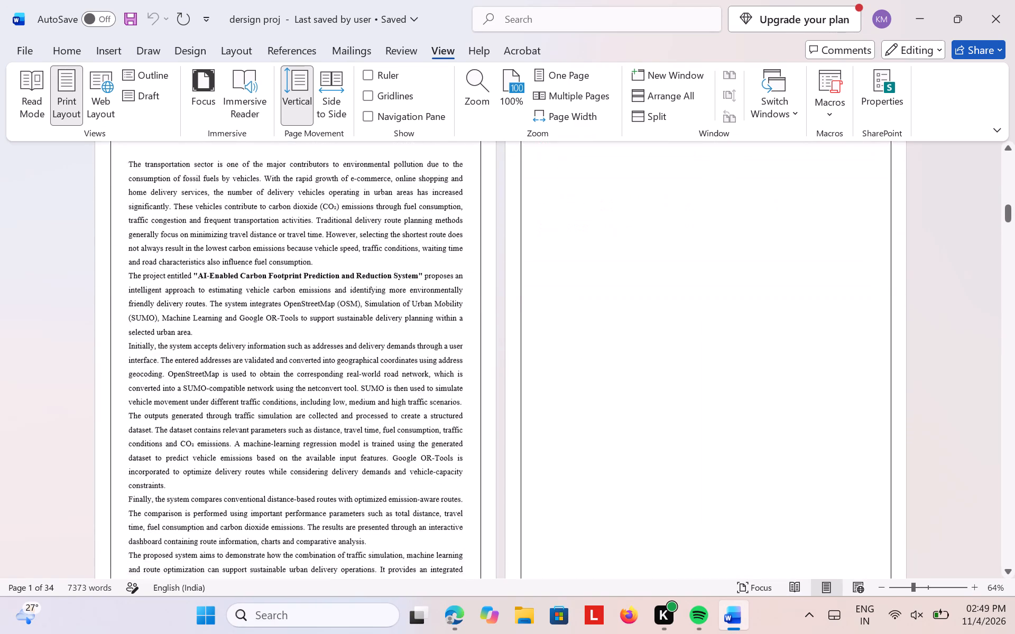
scroll(585, 357, "down", 2)
scroll(585, 357, "up", 4)
scroll(585, 357, "right", 1)
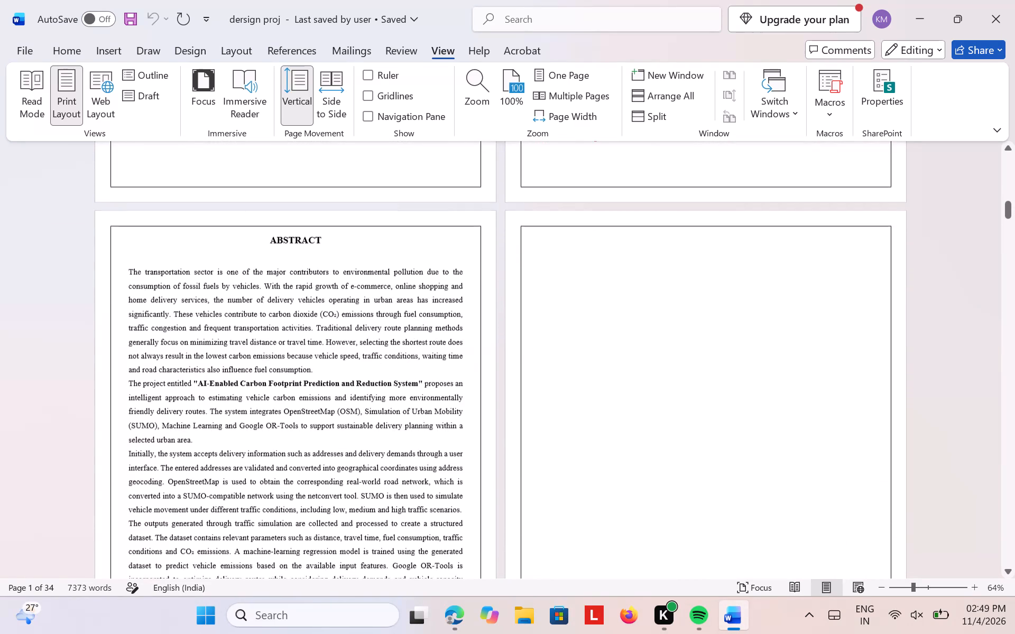
scroll(585, 357, "right", 1)
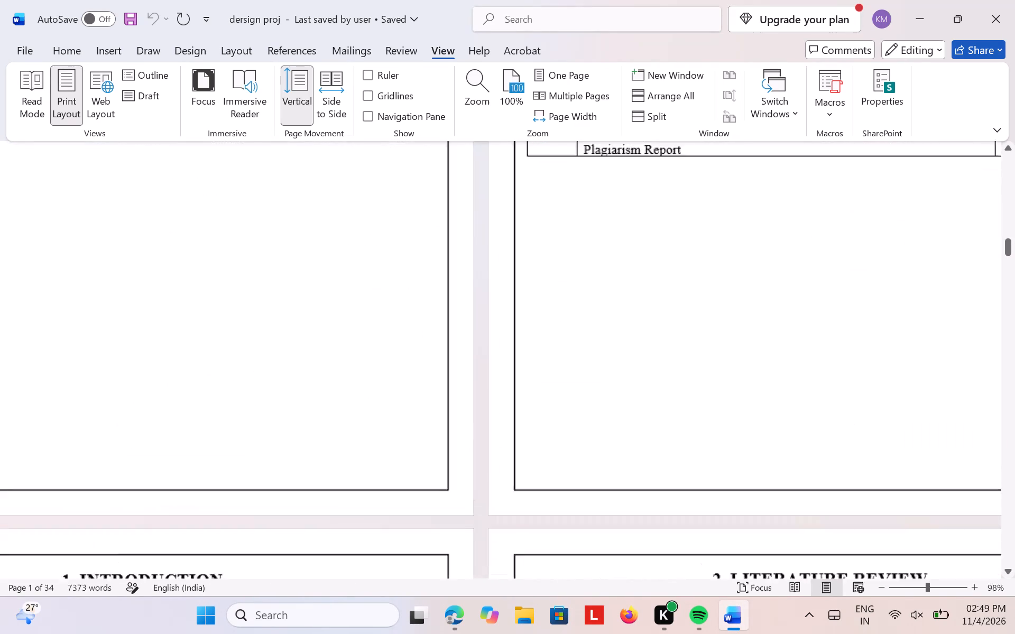
scroll(585, 357, "down", 5)
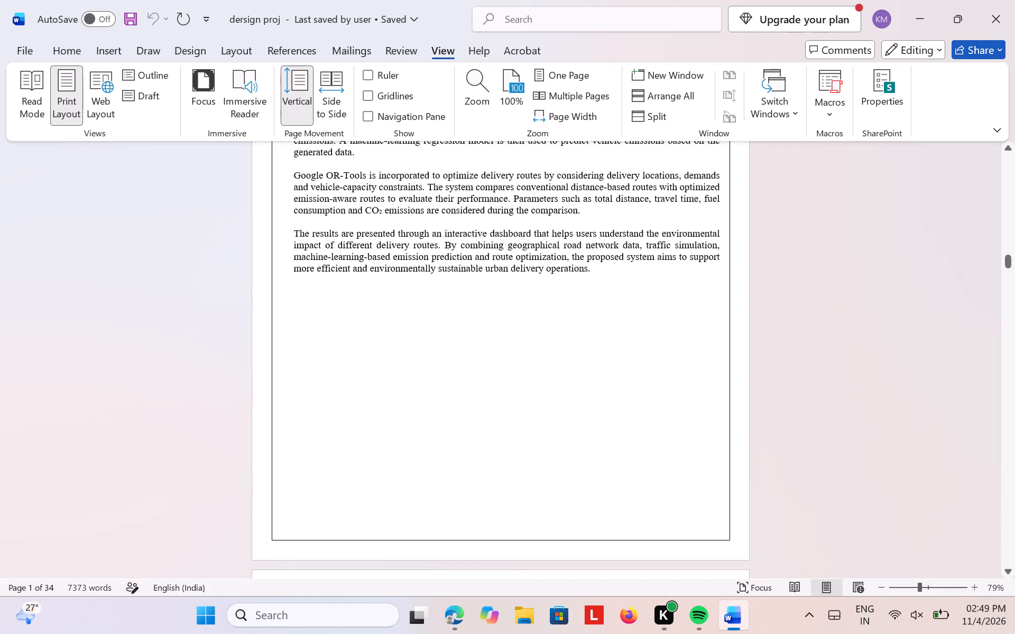
scroll(569, 451, "down", 4)
Close the dersign proj report.
left_click(993, 21)
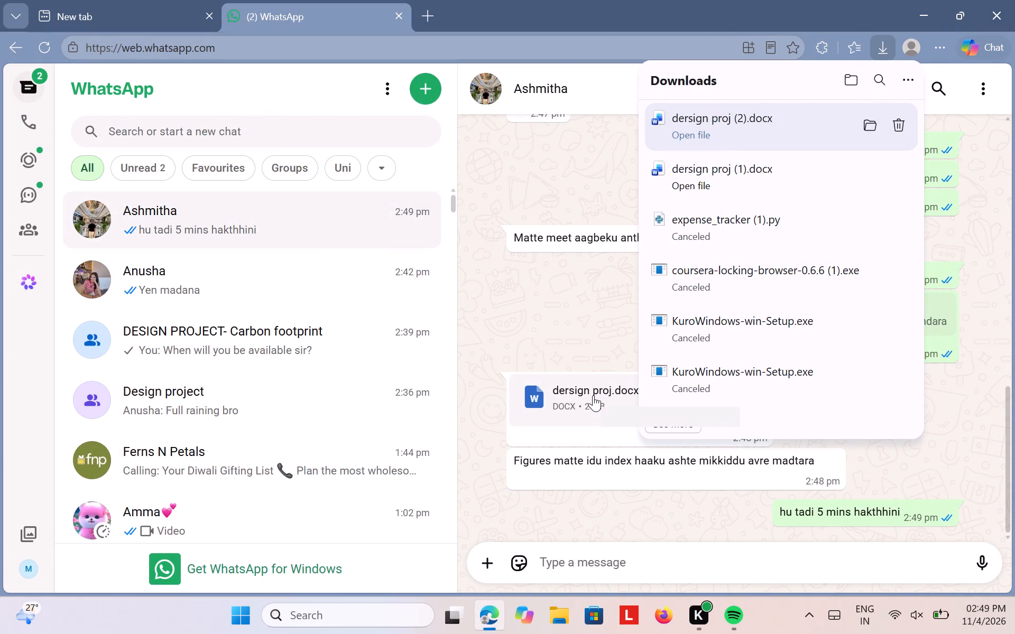
Open dersign proj (1).docx from the Edge downloads list and maximize its Word window.
double_click(744, 192)
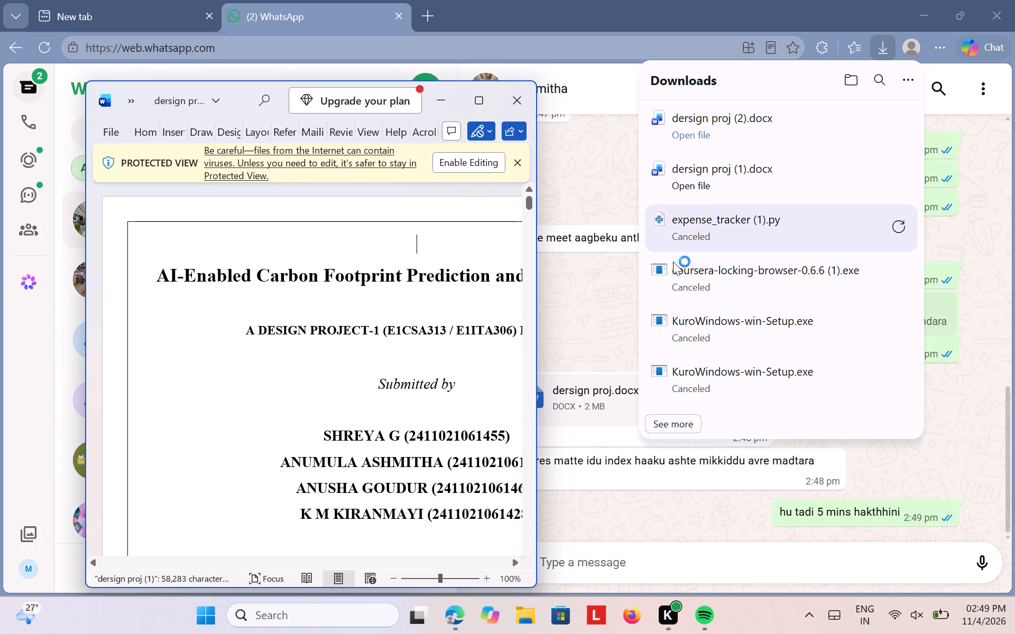
left_click(481, 105)
Examine the certificate, acknowledgement, abstract, table of contents, introduction and literature review pages of the dersign proj (1) report.
scroll(495, 310, "down", 6)
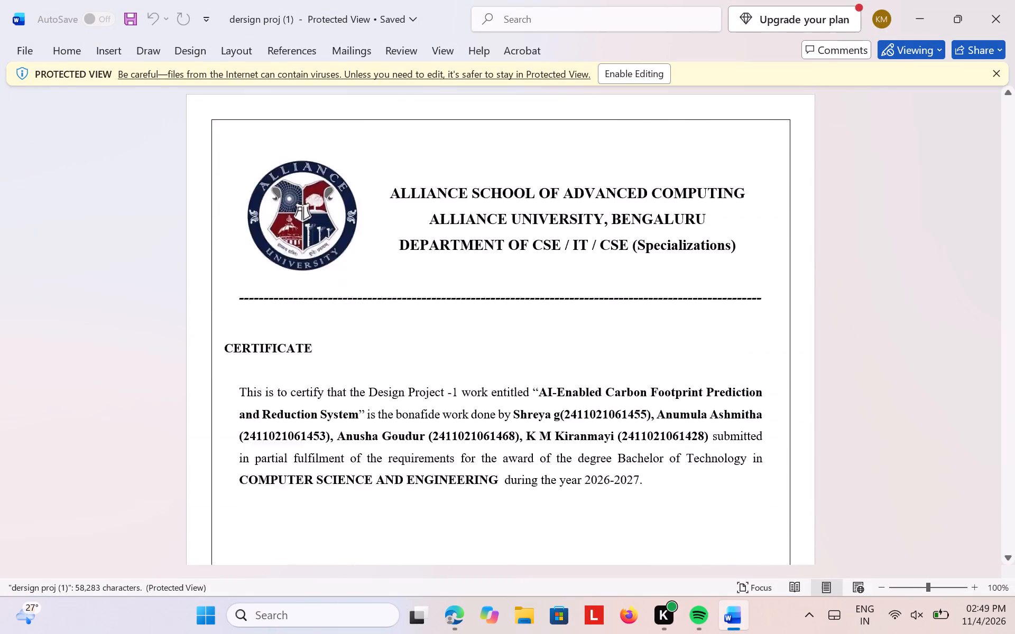
scroll(495, 310, "down", 9)
scroll(495, 310, "up", 2)
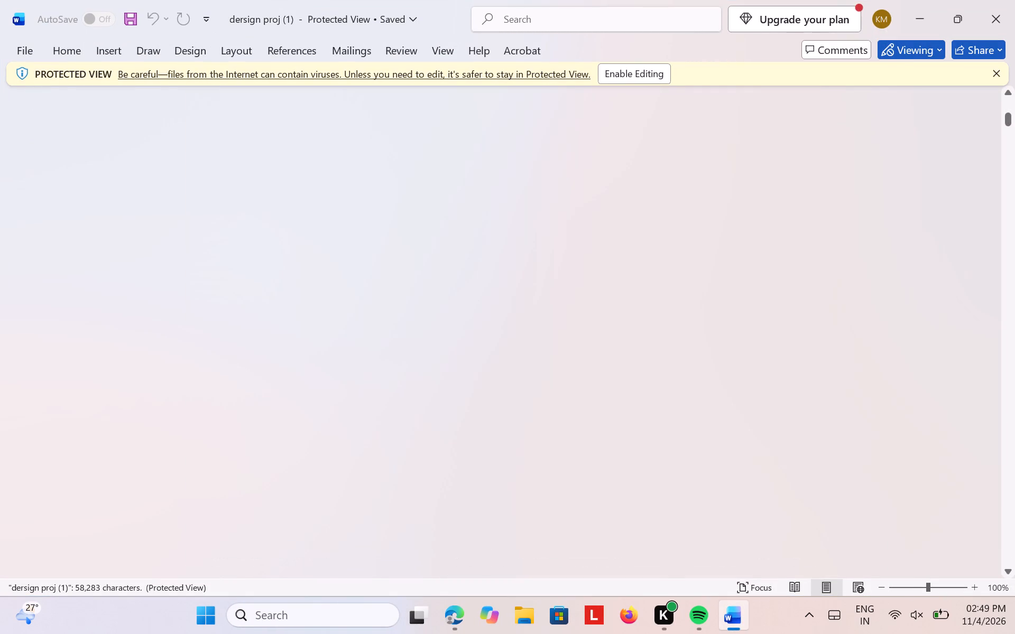
scroll(495, 310, "up", 4)
scroll(495, 310, "down", 2)
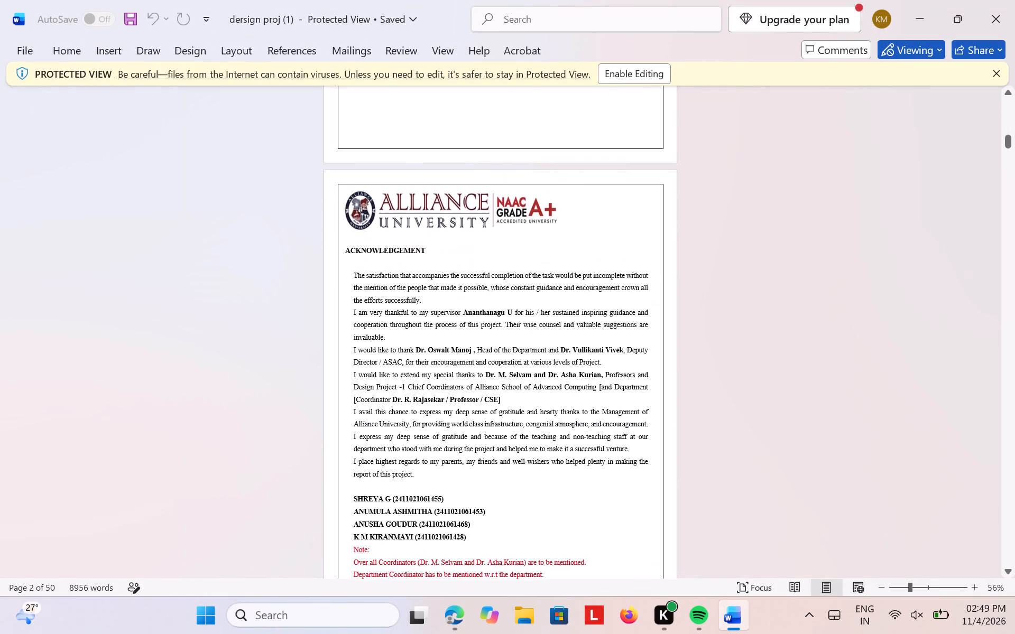
scroll(495, 310, "down", 11)
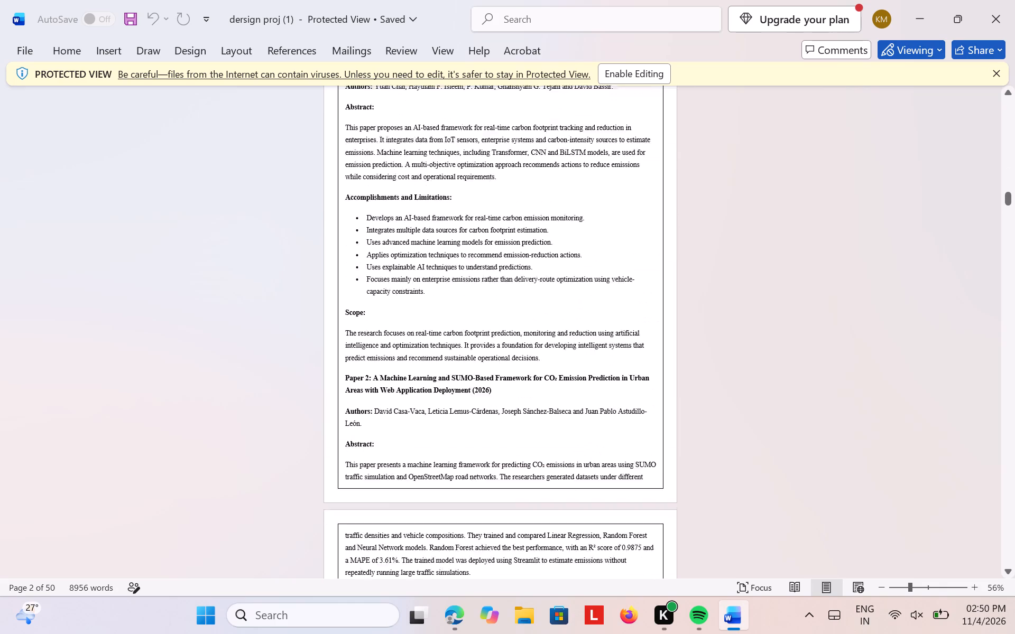
scroll(495, 310, "down", 2)
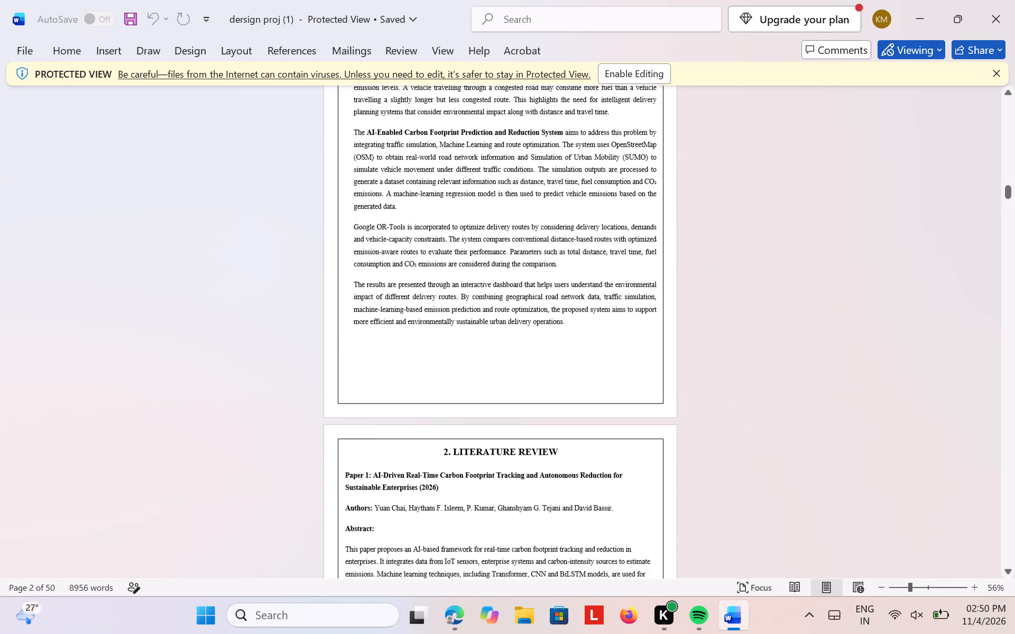
scroll(495, 310, "up", 7)
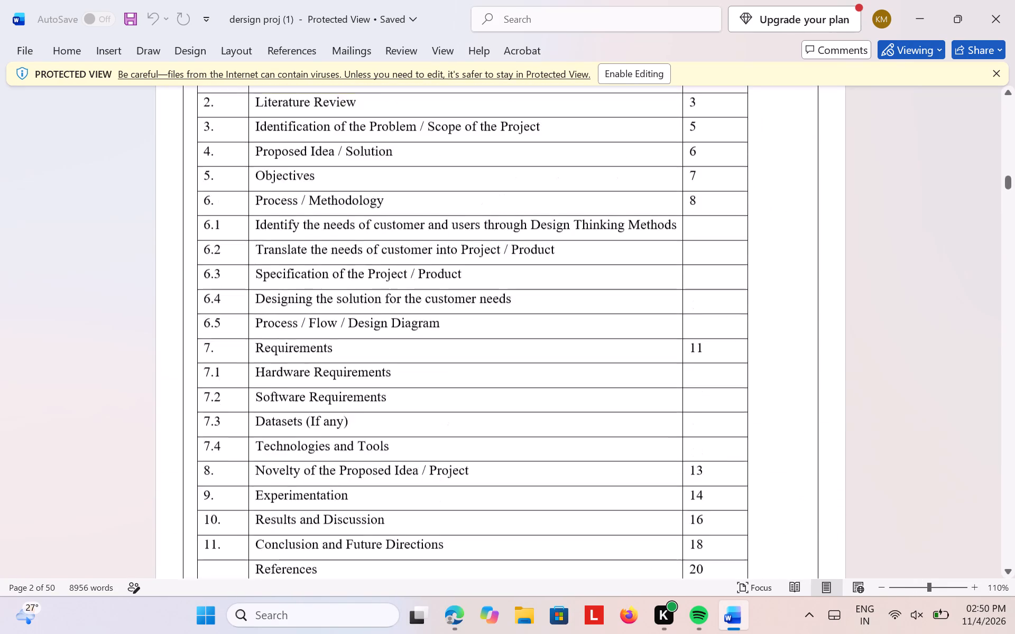
scroll(495, 310, "up", 6)
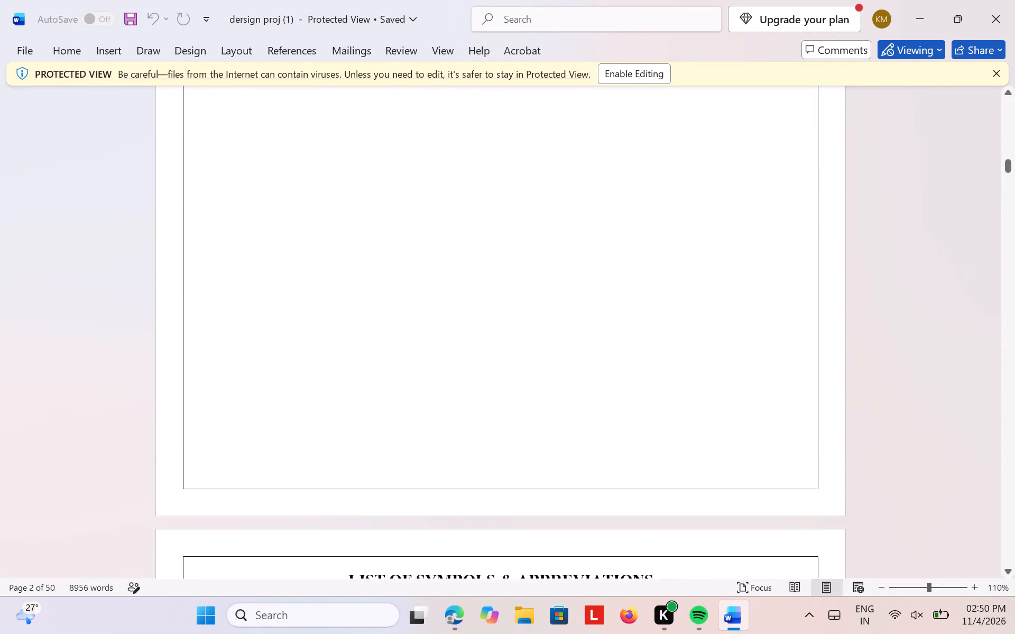
scroll(495, 310, "down", 2)
scroll(495, 310, "up", 7)
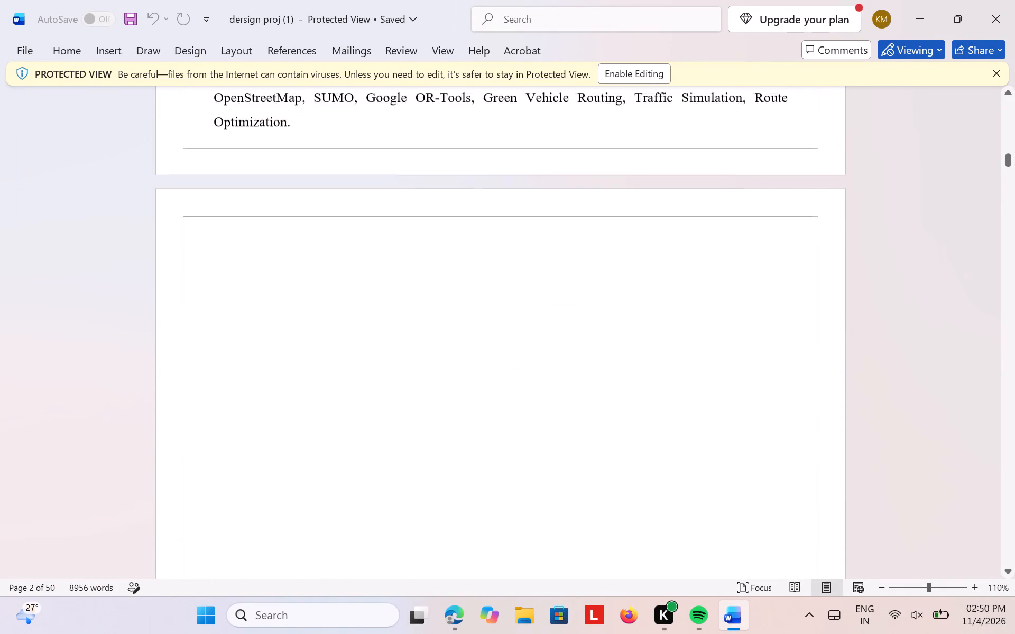
scroll(495, 310, "up", 3)
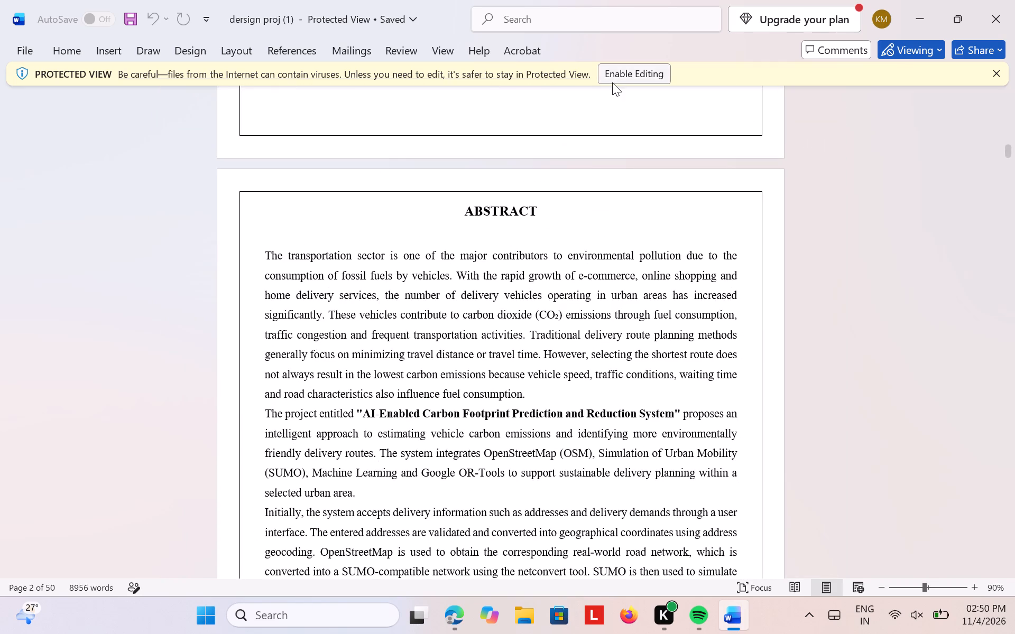
Enable editing of dersign proj (1).
left_click(612, 82)
Examine the report's abbreviations list, contents table and opening chapters, with several pages shown side by side at 50% zoom.
scroll(497, 308, "down", 7)
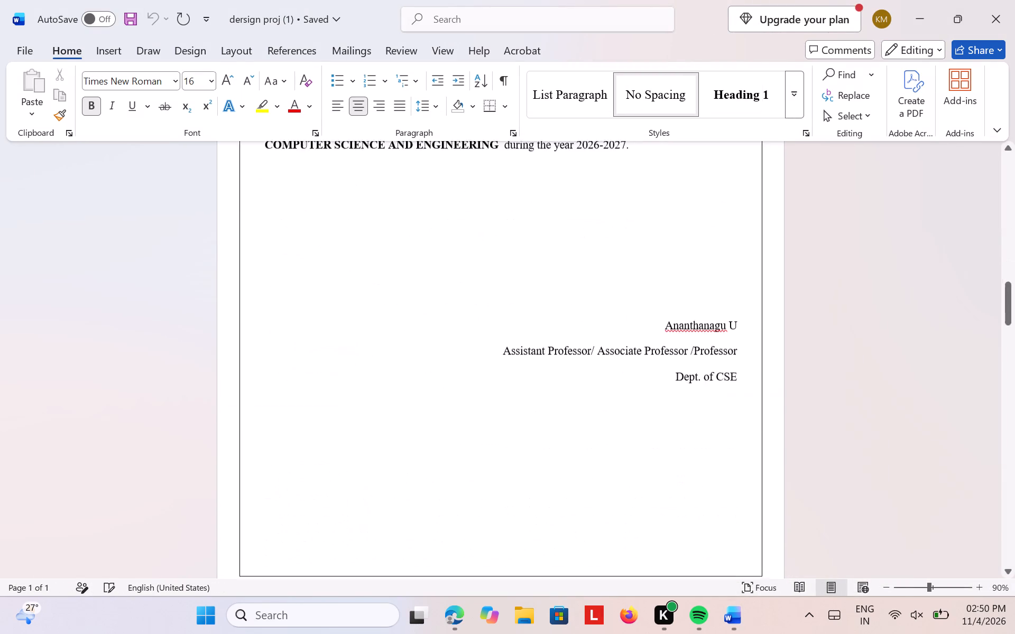
scroll(497, 308, "down", 20)
scroll(497, 308, "down", 2)
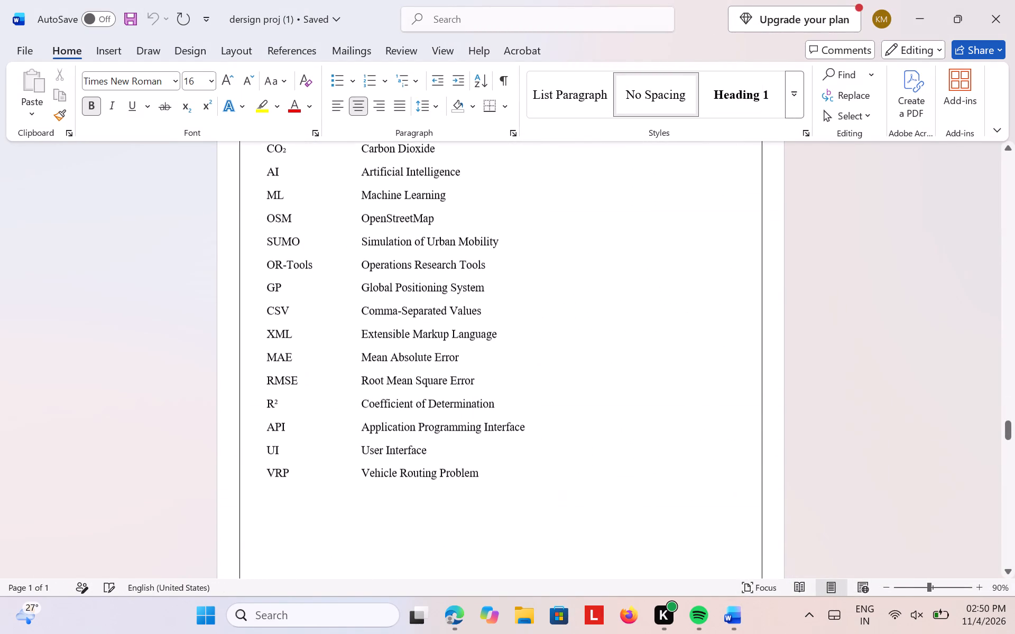
scroll(497, 308, "down", 7)
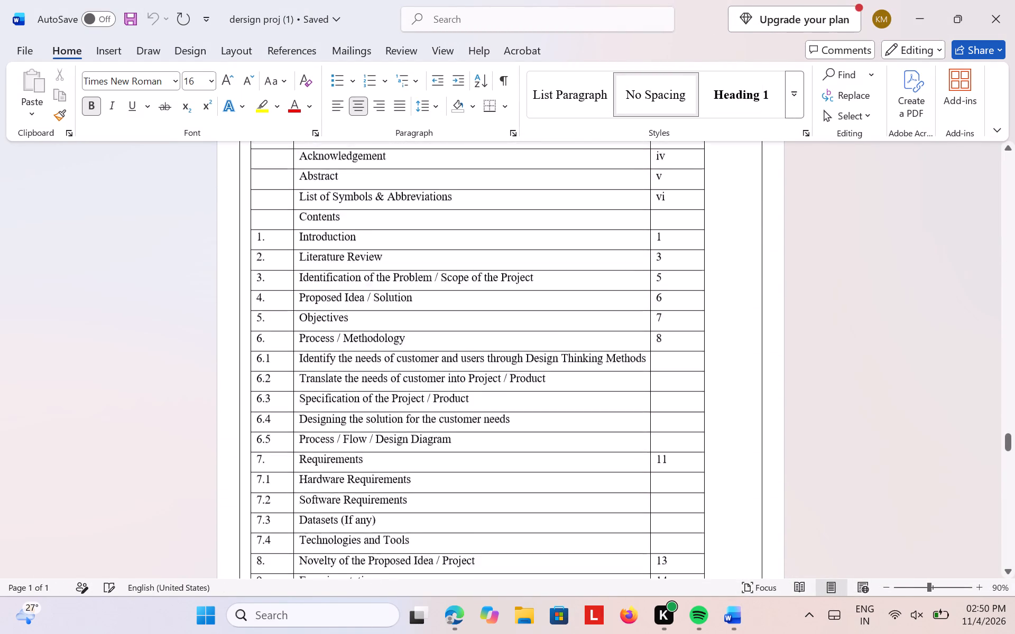
scroll(497, 308, "down", 1)
scroll(497, 308, "up", 2)
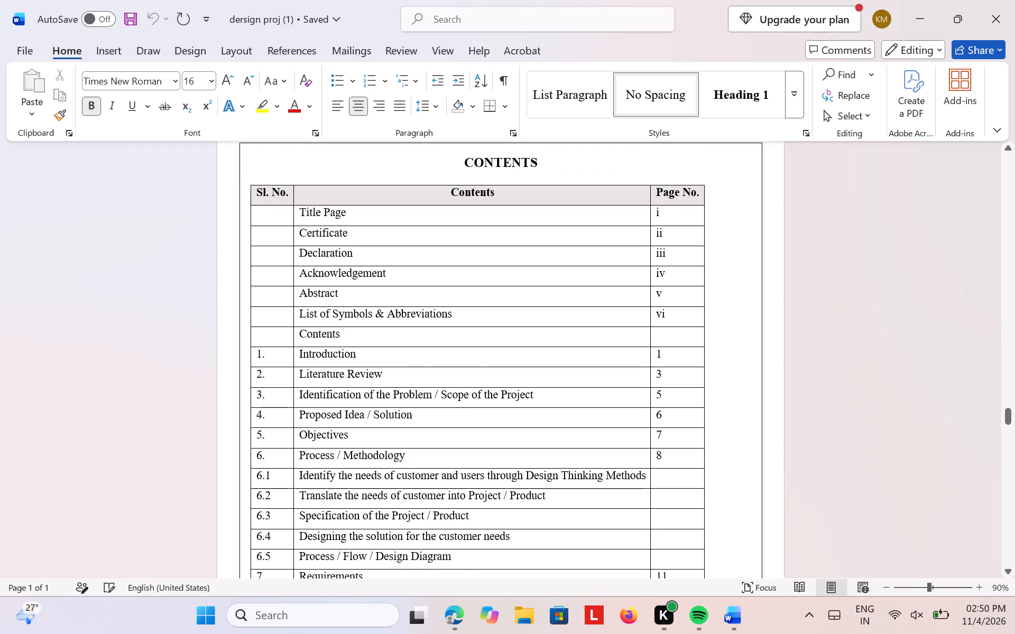
scroll(497, 308, "down", 1)
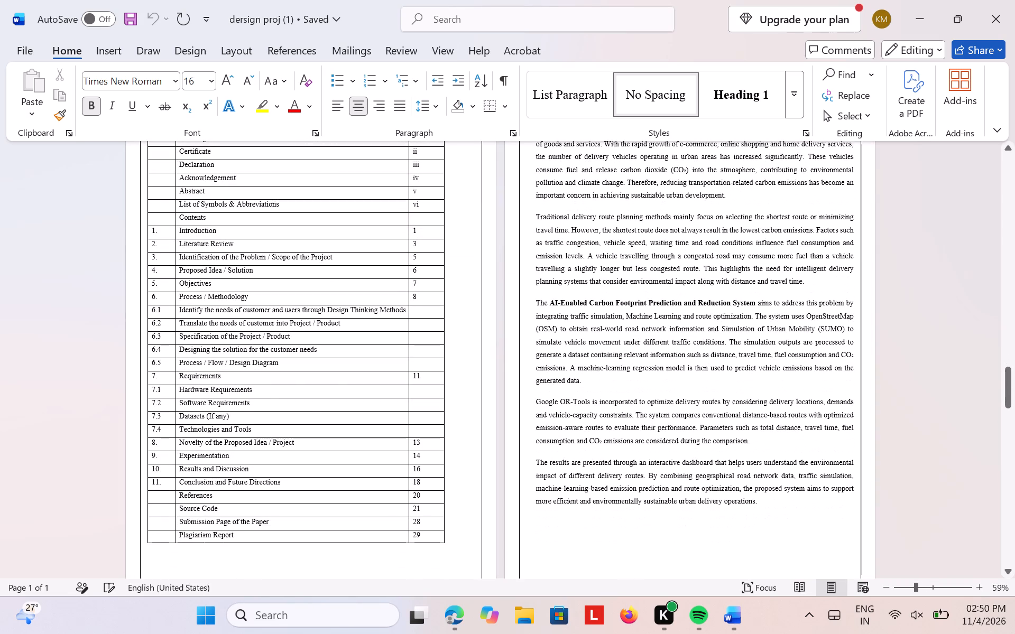
scroll(492, 332, "down", 1)
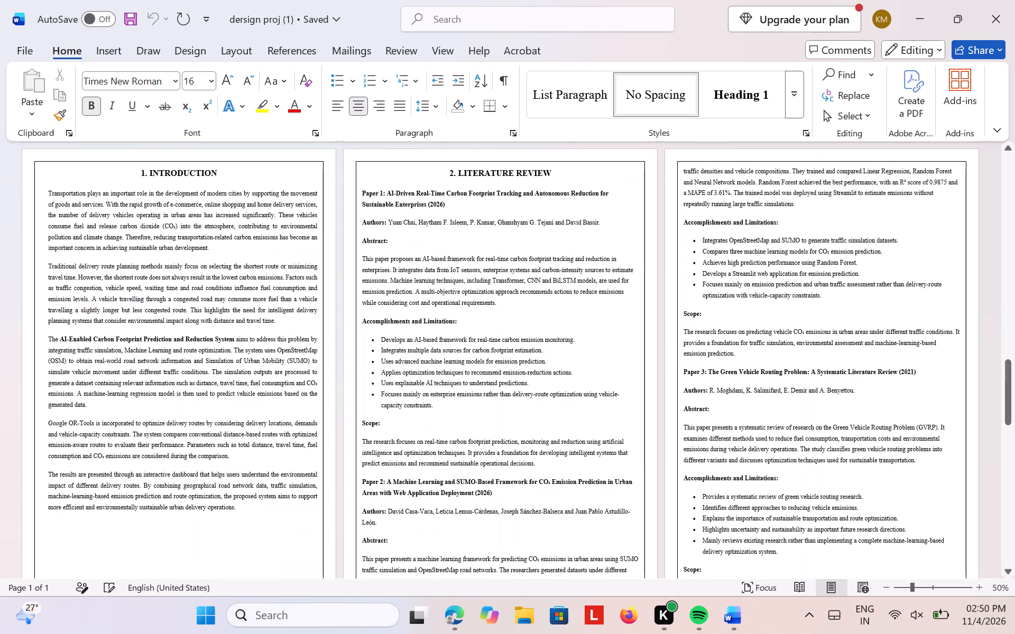
key("shift+super+s")
key("Escape")
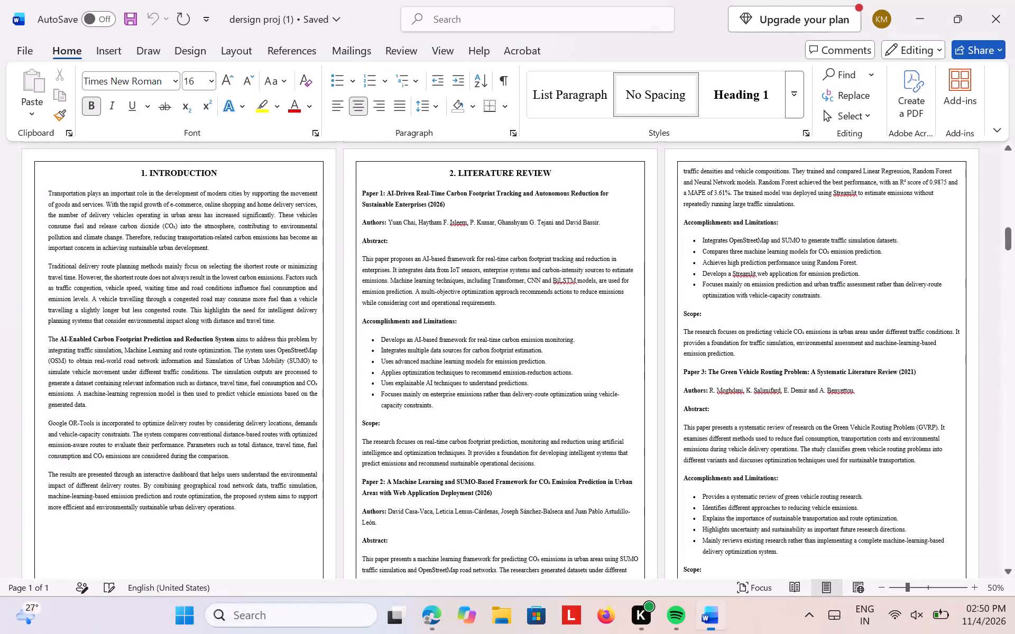
scroll(617, 253, "up", 5)
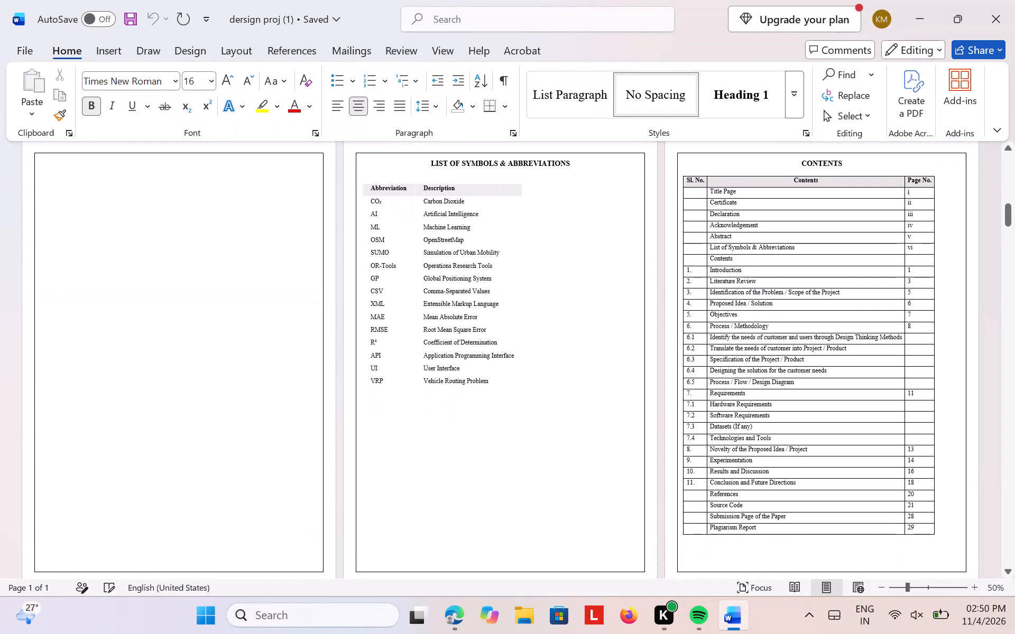
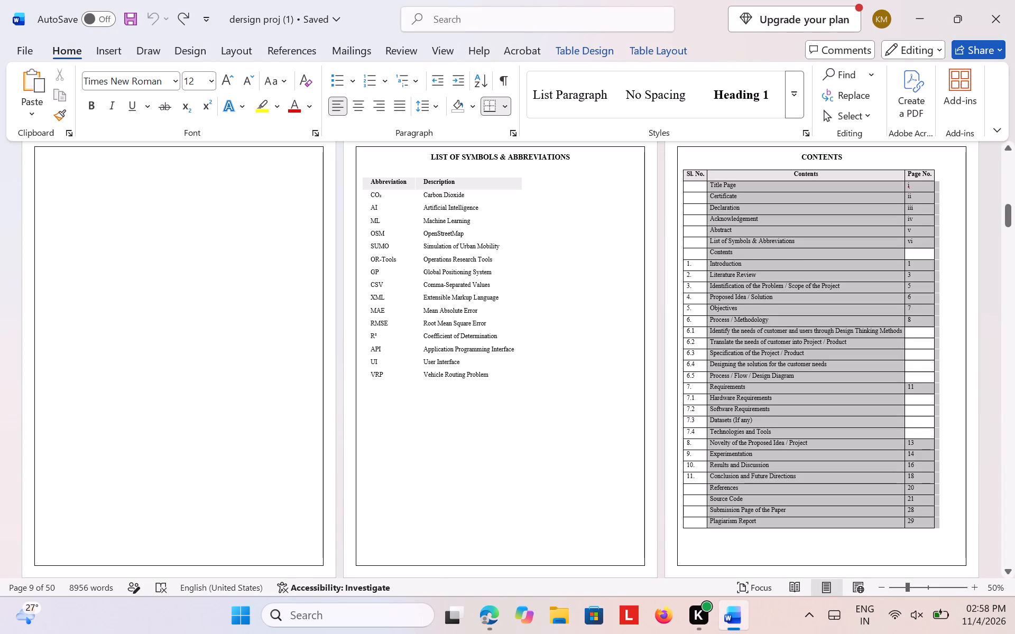
left_click_drag(722, 179, 695, 200)
key("BackSpace")
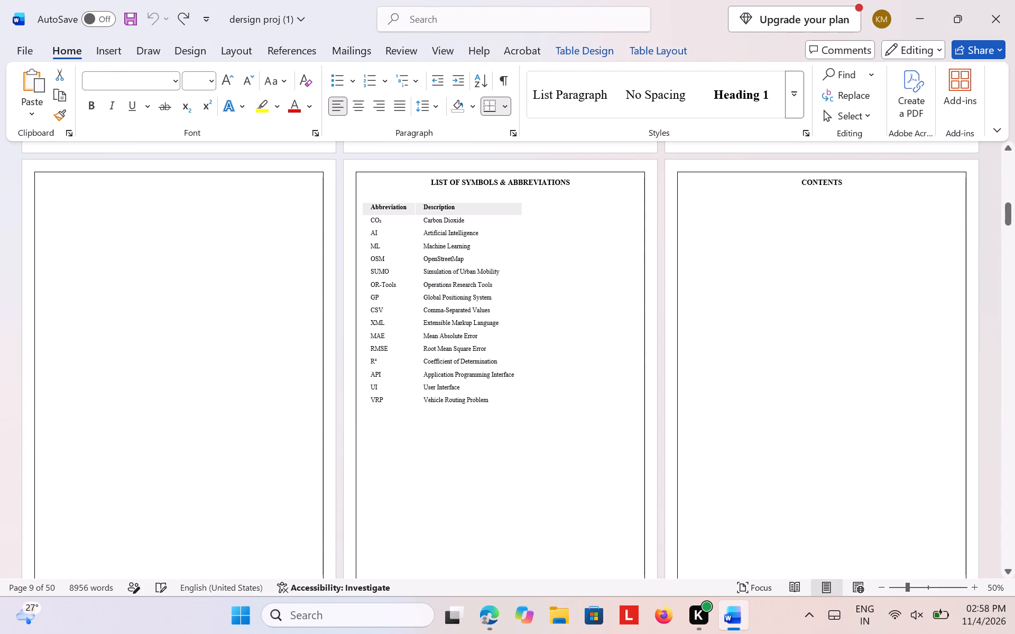
key("ctrl+v")
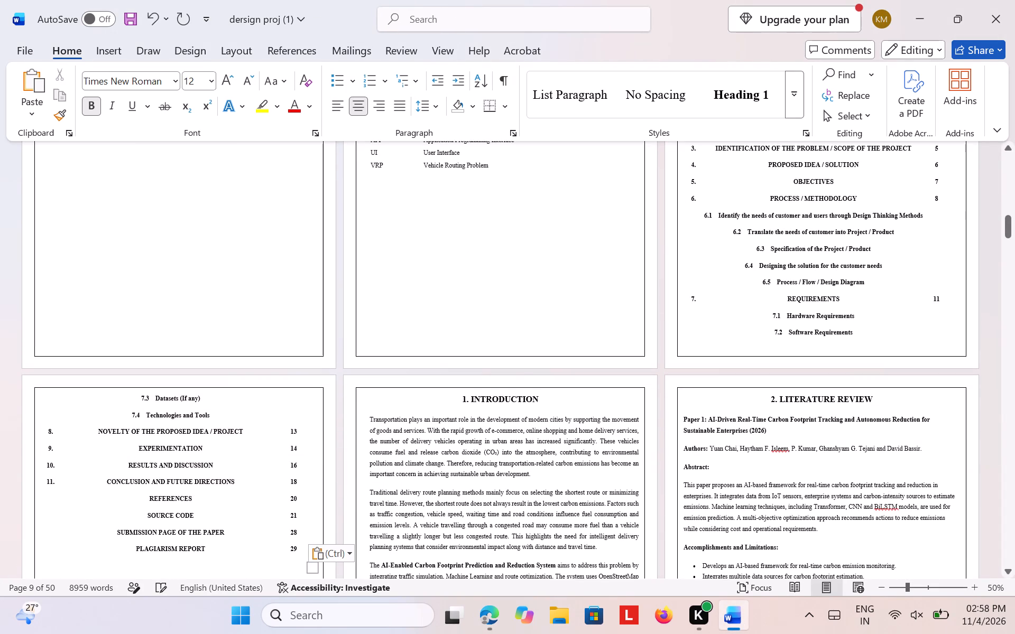
left_click(340, 551)
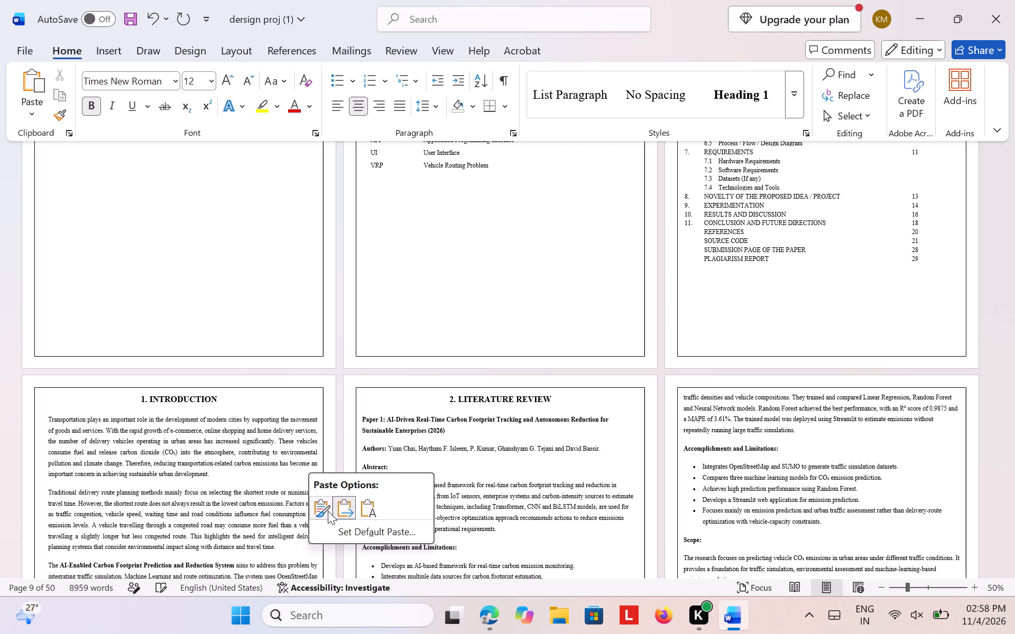
left_click(322, 507)
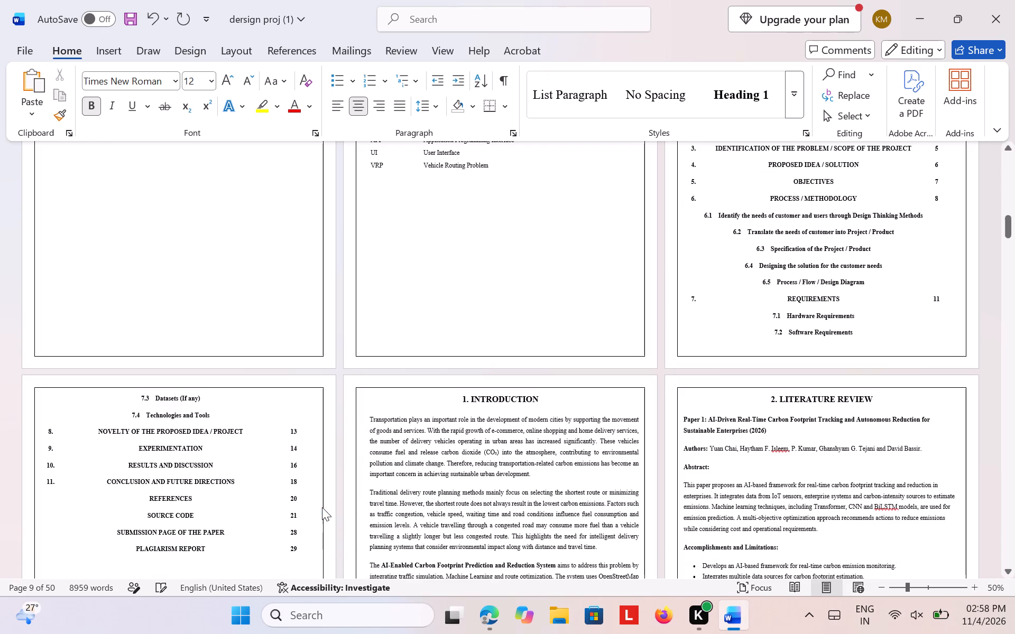
Apply the plain grid table style with full borders to the entire pasted contents table.
scroll(778, 315, "up", 3)
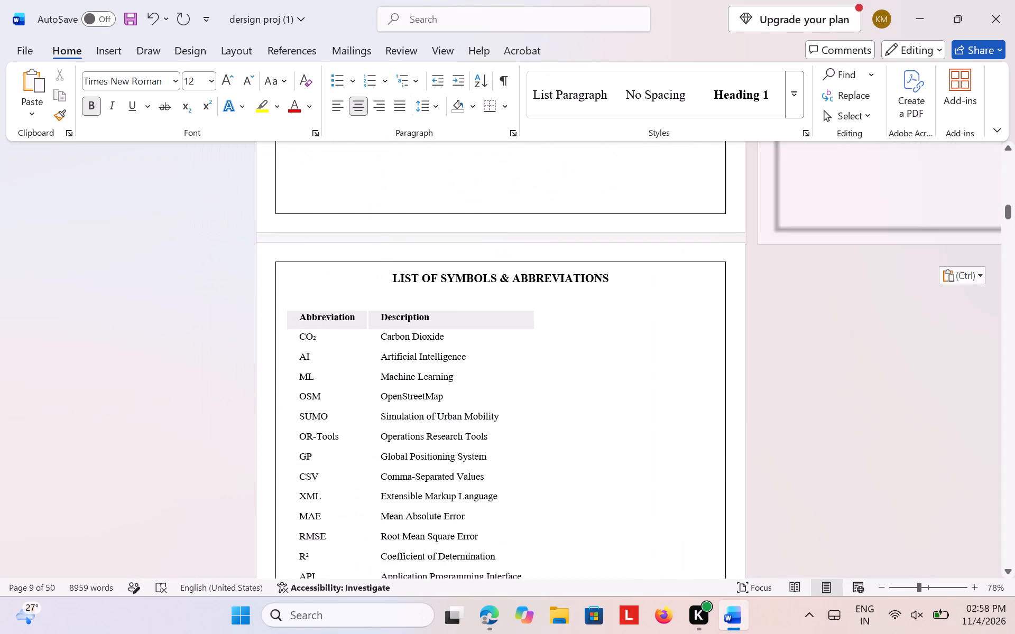
scroll(778, 315, "down", 3)
scroll(778, 315, "up", 11)
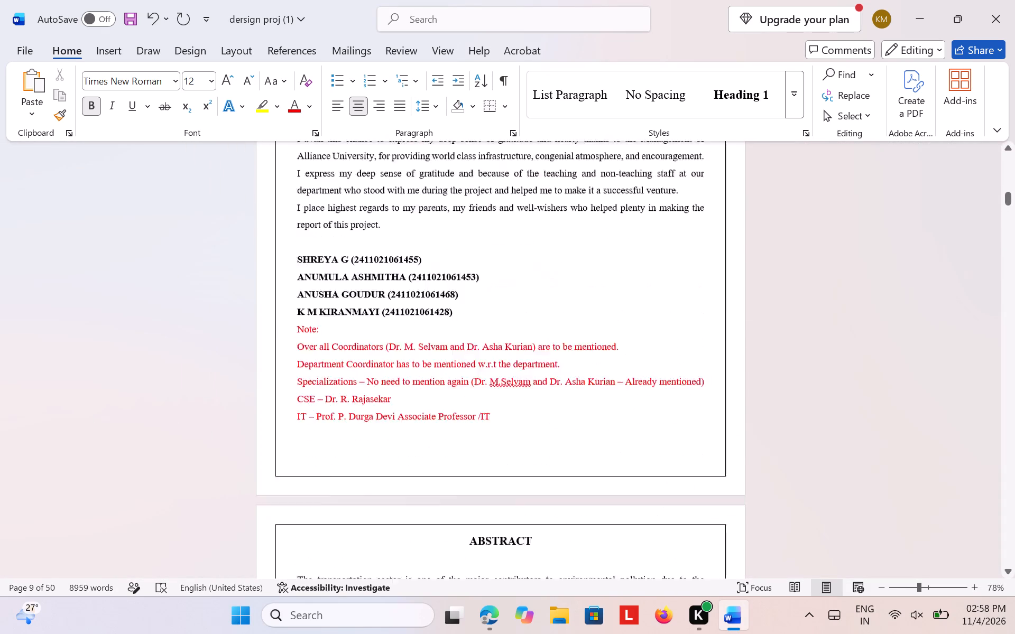
scroll(778, 315, "up", 1)
scroll(778, 315, "down", 12)
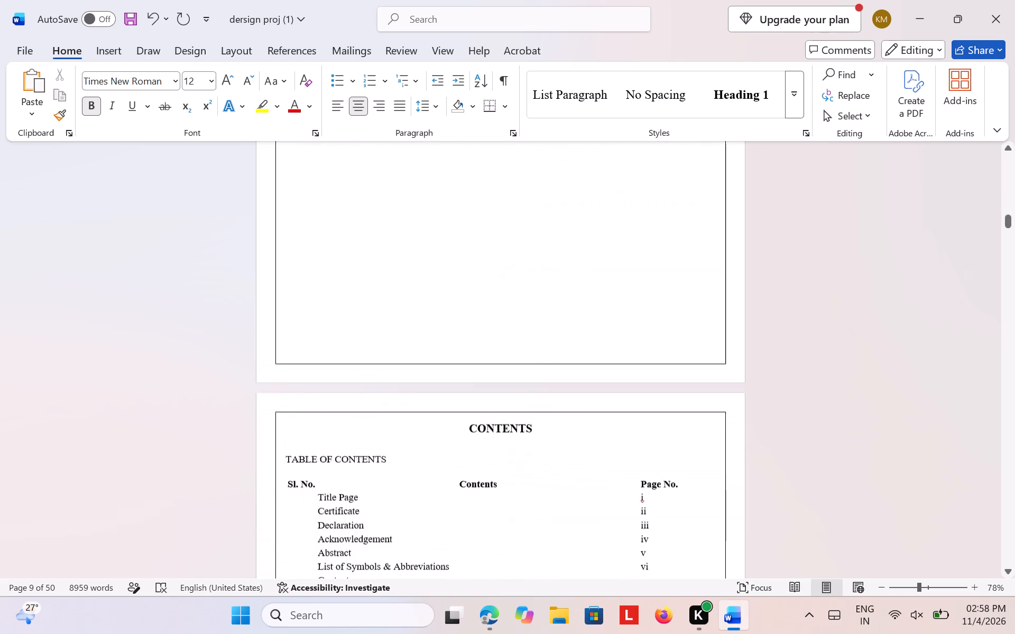
scroll(778, 315, "down", 4)
scroll(778, 315, "up", 1)
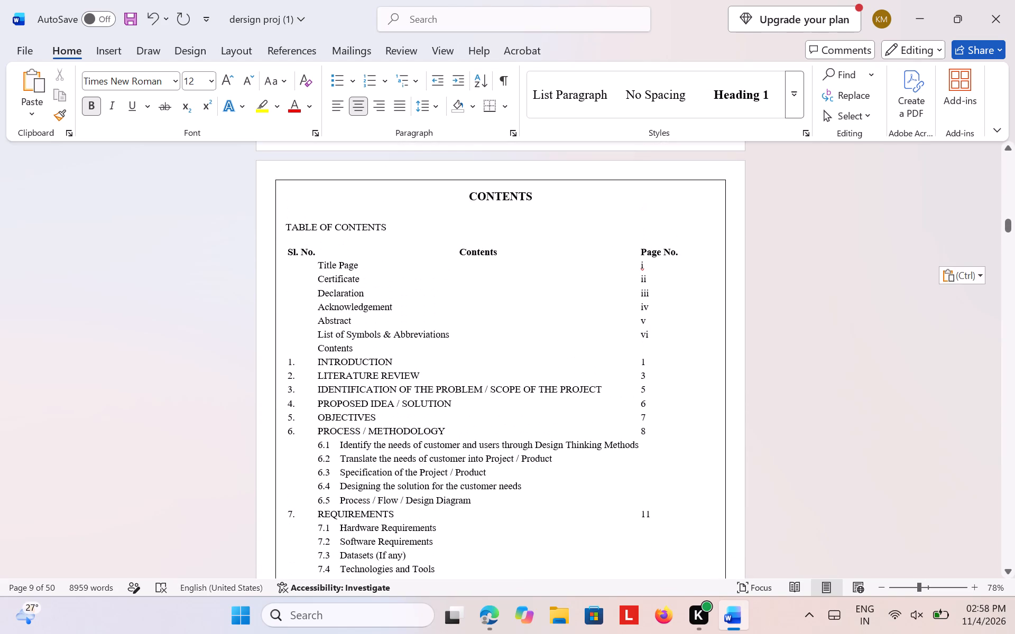
left_click(408, 221)
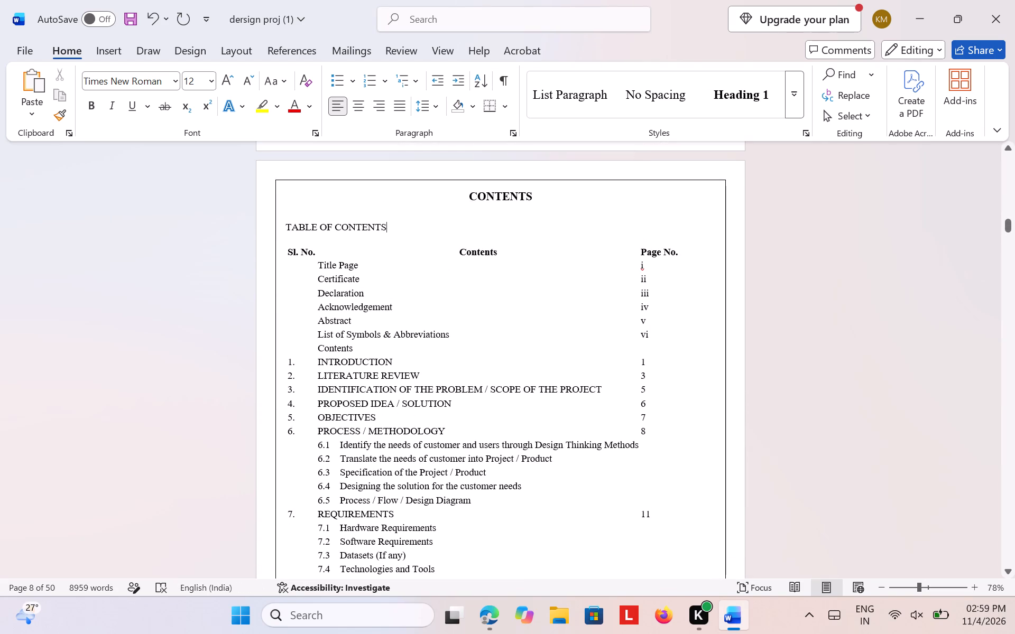
scroll(501, 360, "down", 1)
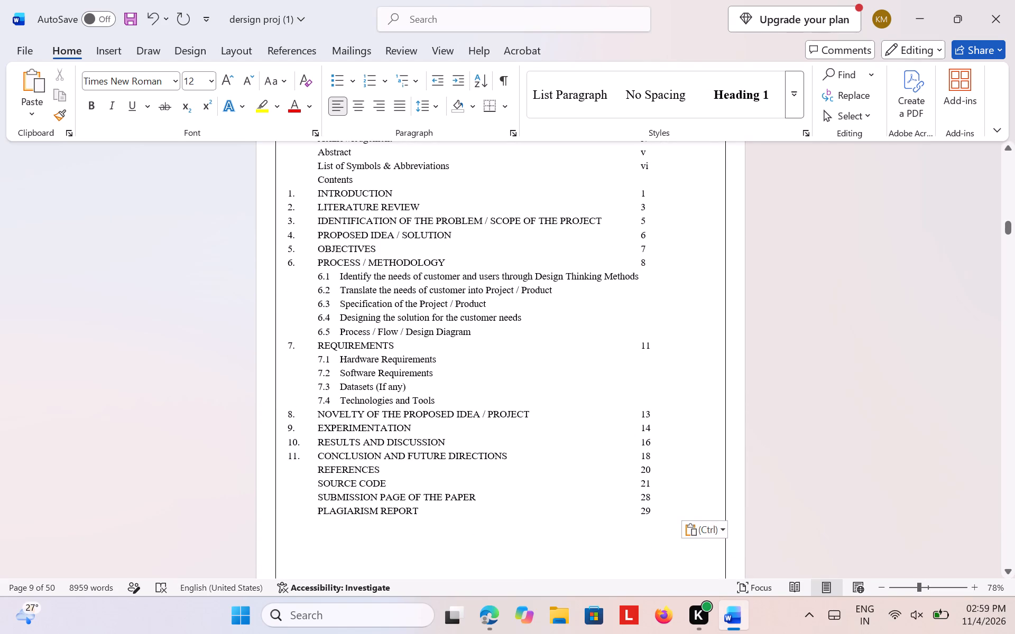
left_click_drag(650, 534, 304, 633)
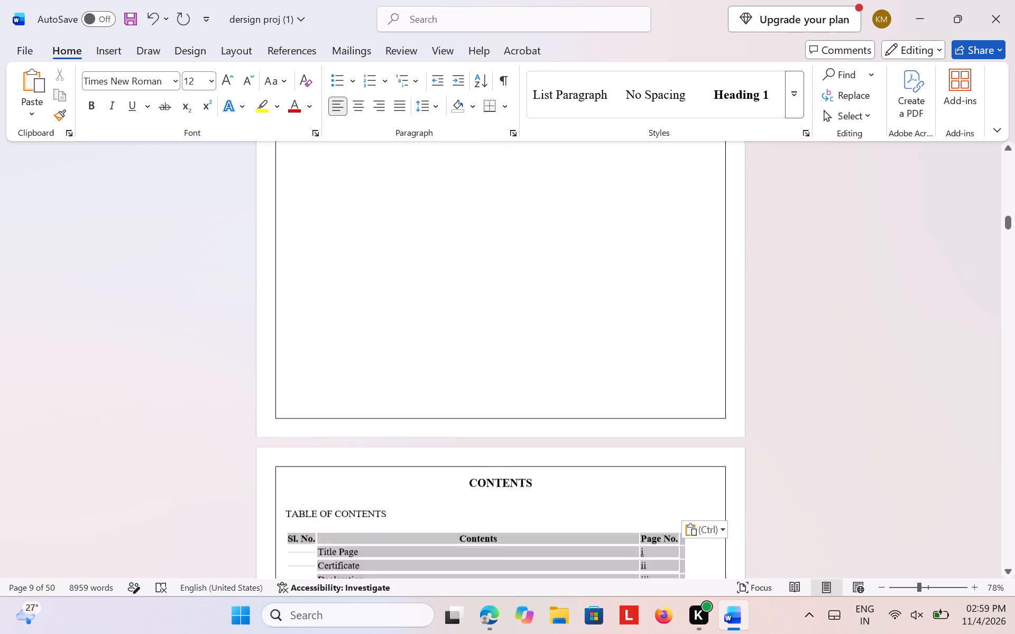
left_click_drag(304, 633, 274, 339)
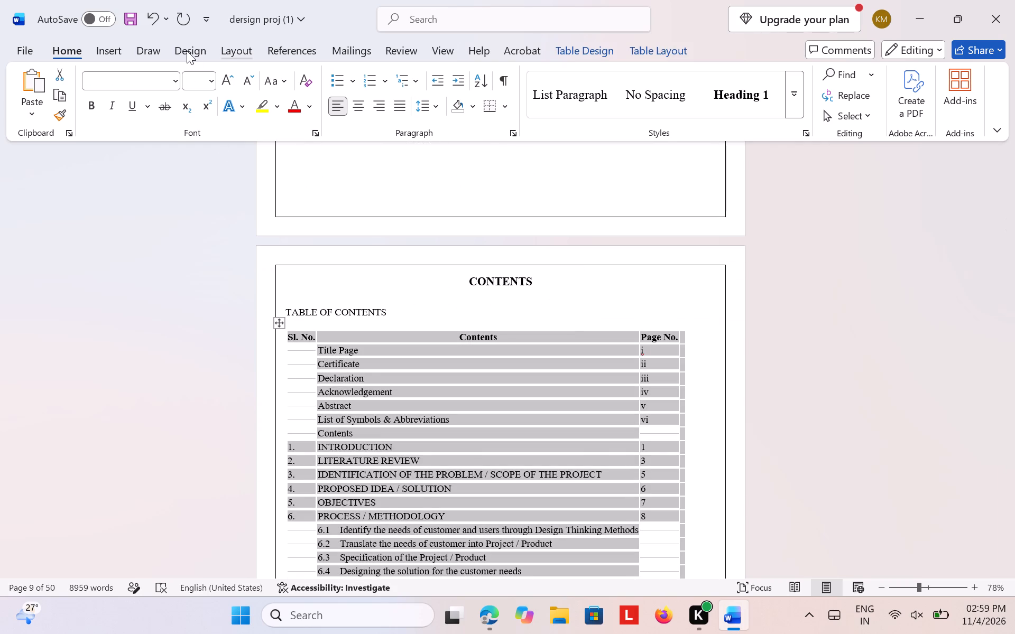
left_click(569, 46)
left_click(246, 95)
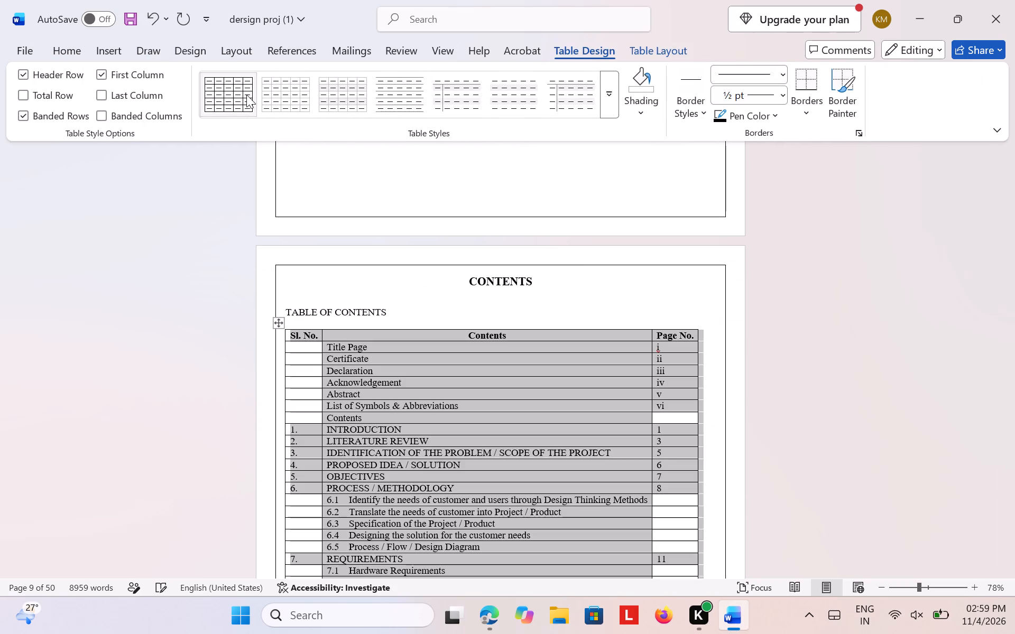
left_click(855, 340)
Shade the contents table's header row (Sl. No., Contents, Page No.) light grey.
scroll(855, 340, "right", 1)
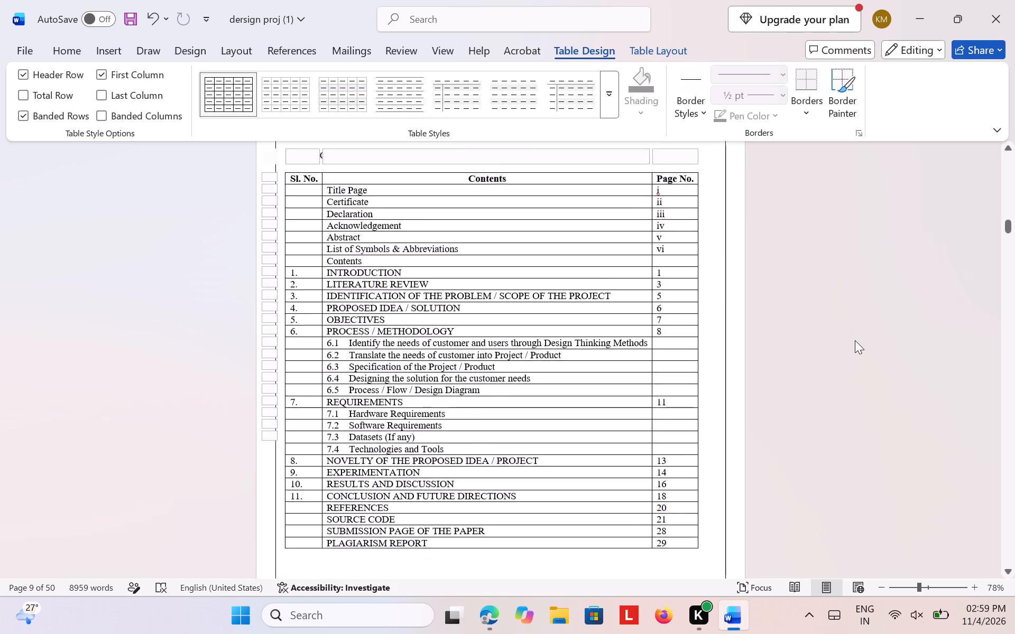
scroll(855, 340, "right", 1)
scroll(855, 340, "up", 7)
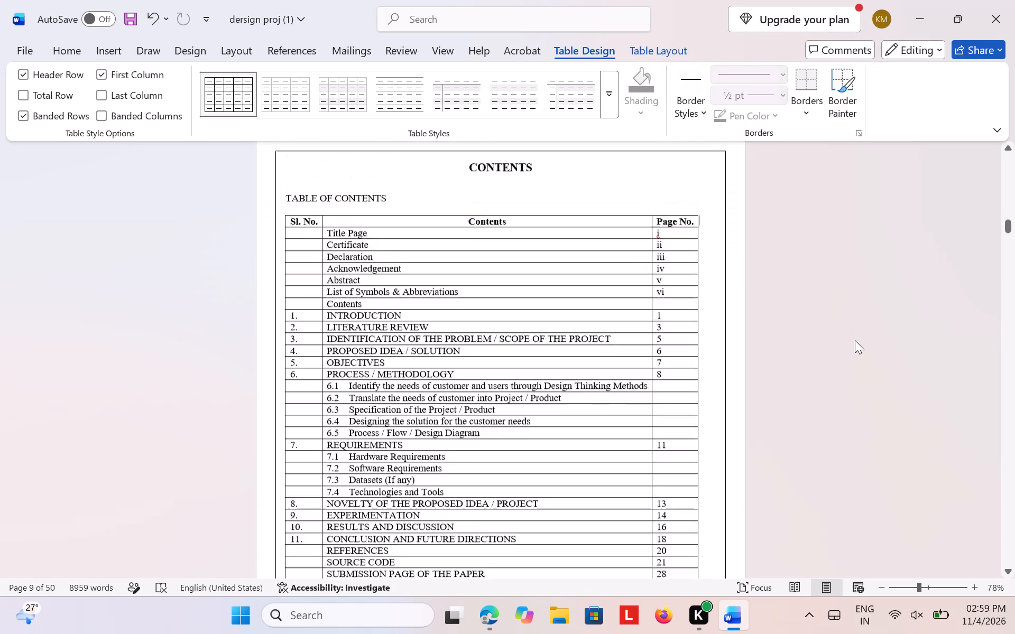
scroll(855, 340, "down", 1)
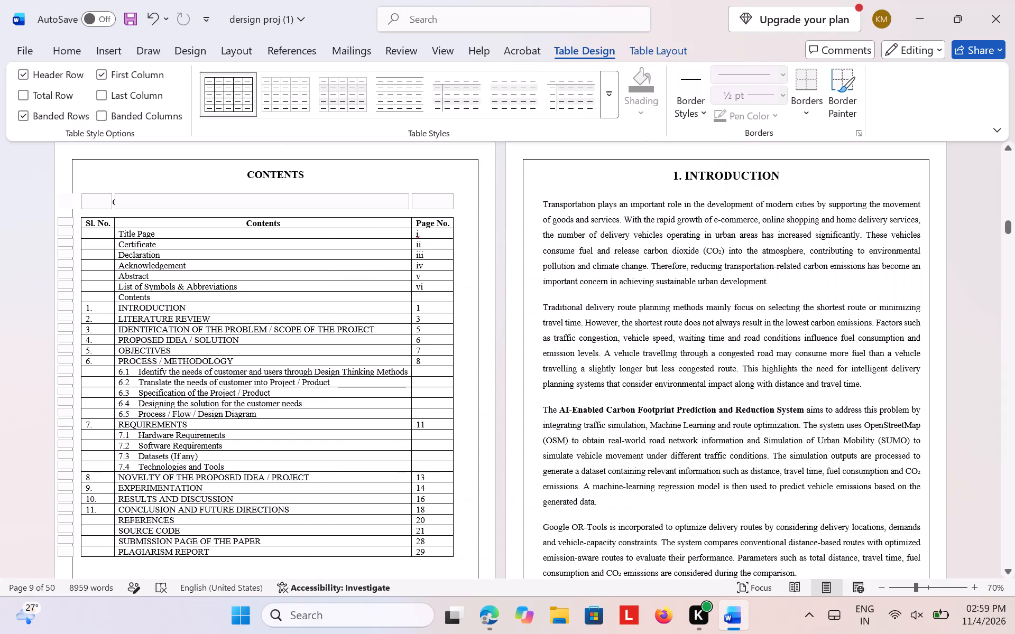
left_click_drag(84, 224, 460, 231)
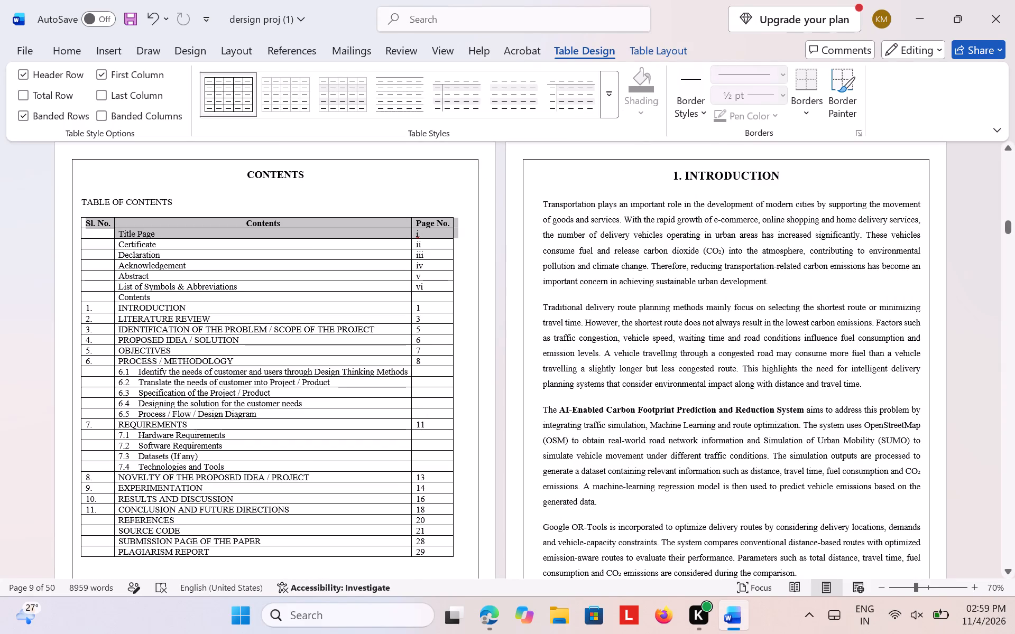
left_click_drag(460, 231, 447, 221)
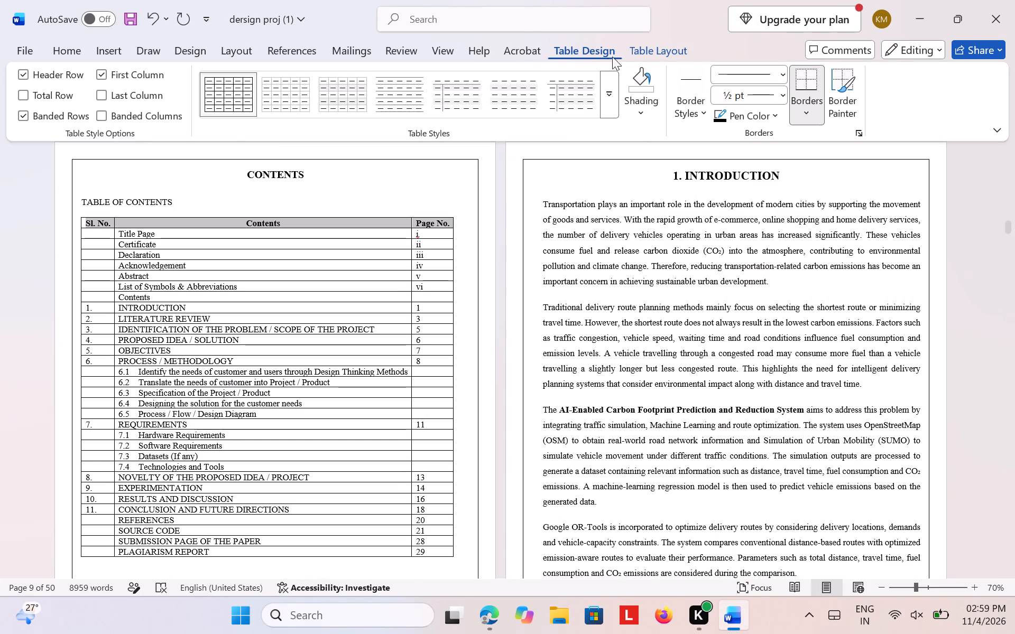
left_click(649, 73)
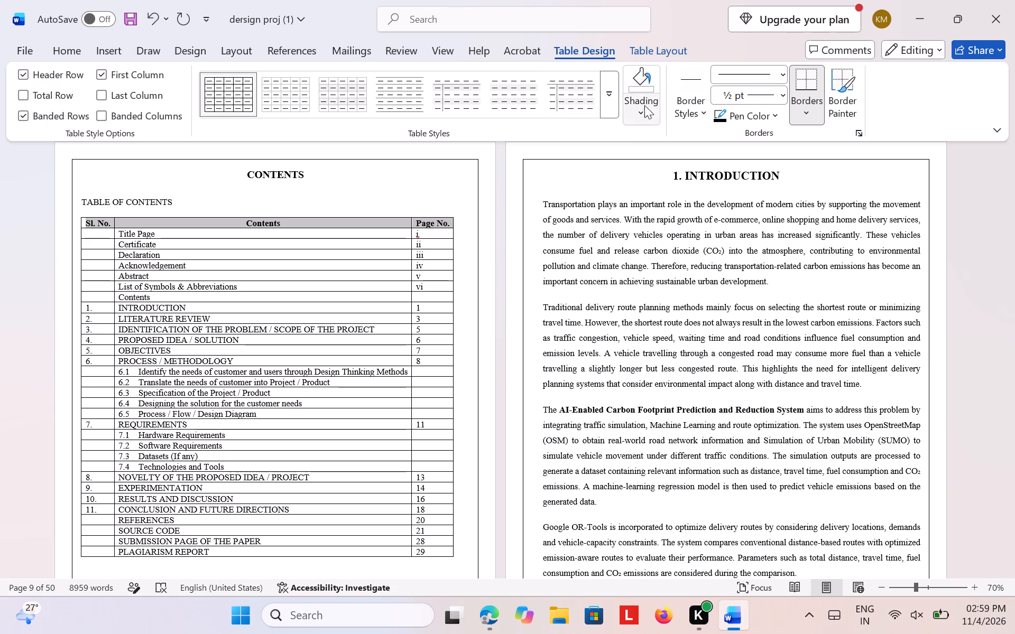
left_click(645, 112)
left_click(671, 192)
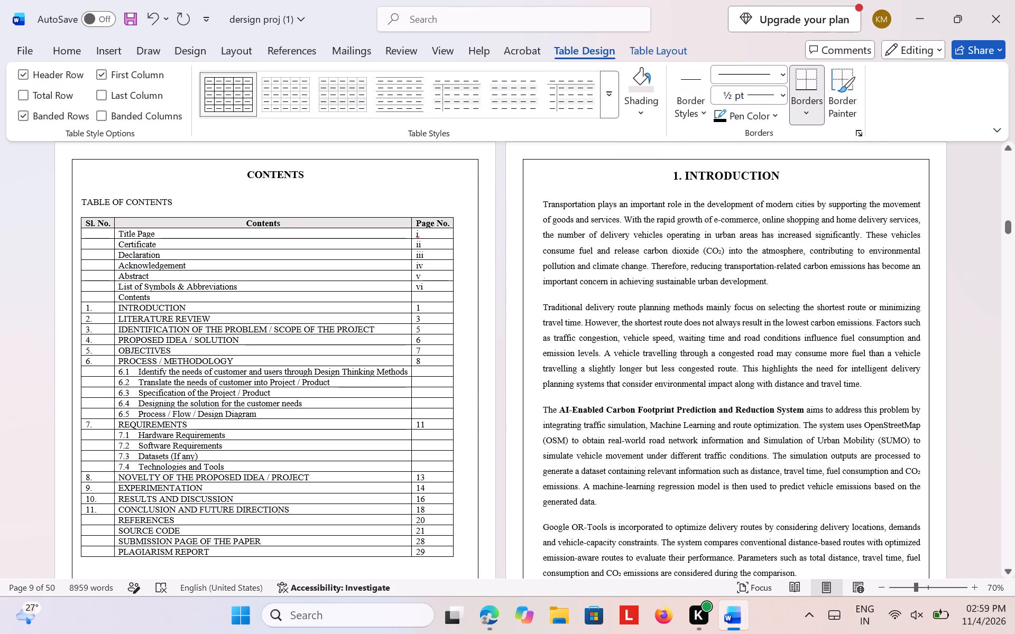
left_click(472, 190)
Look through the report from the contents page across the introduction, literature review, problem identification and proposed solution chapters.
scroll(472, 190, "down", 1)
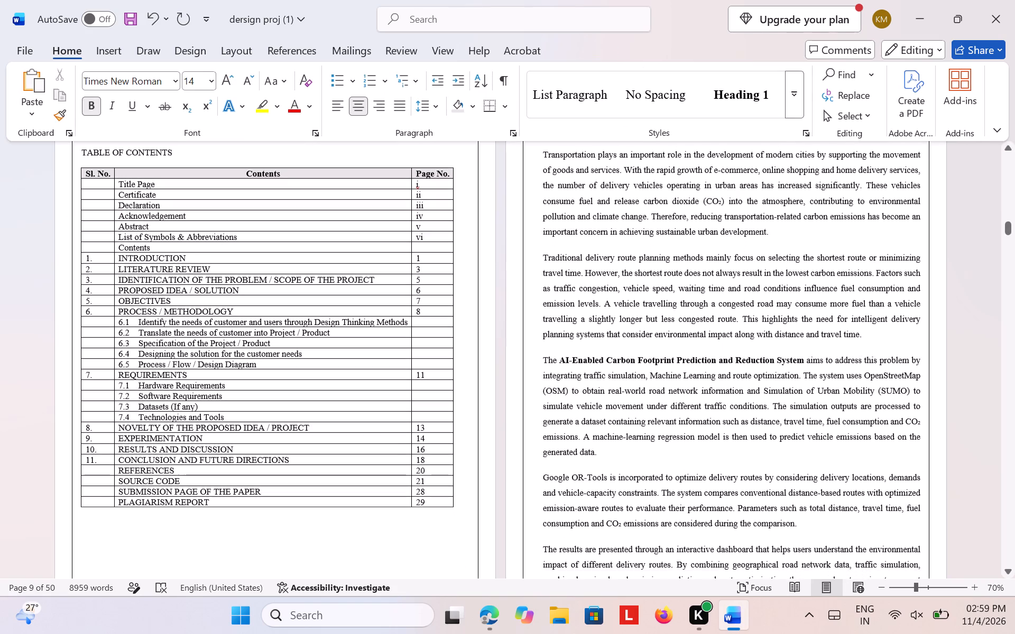
scroll(472, 190, "down", 1)
scroll(472, 190, "right", 5)
scroll(472, 190, "down", 1)
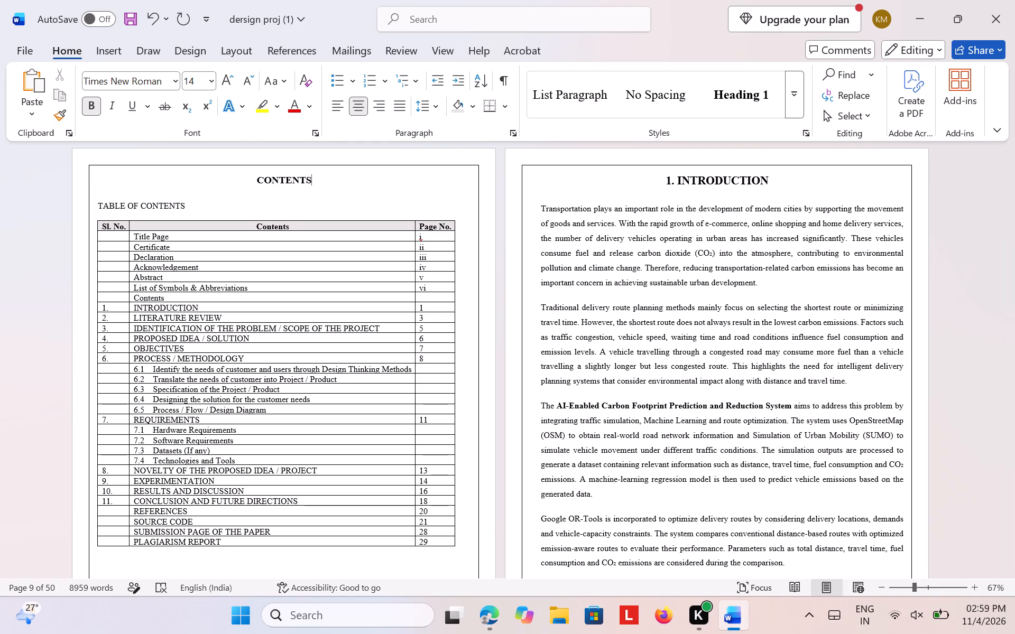
scroll(362, 334, "down", 15)
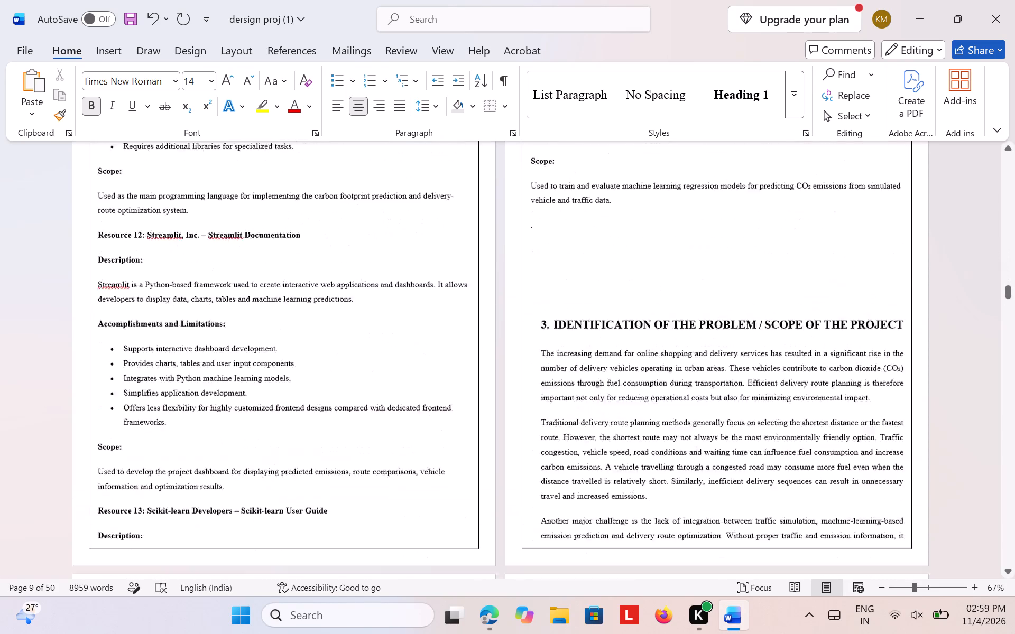
scroll(362, 334, "up", 5)
scroll(362, 334, "down", 2)
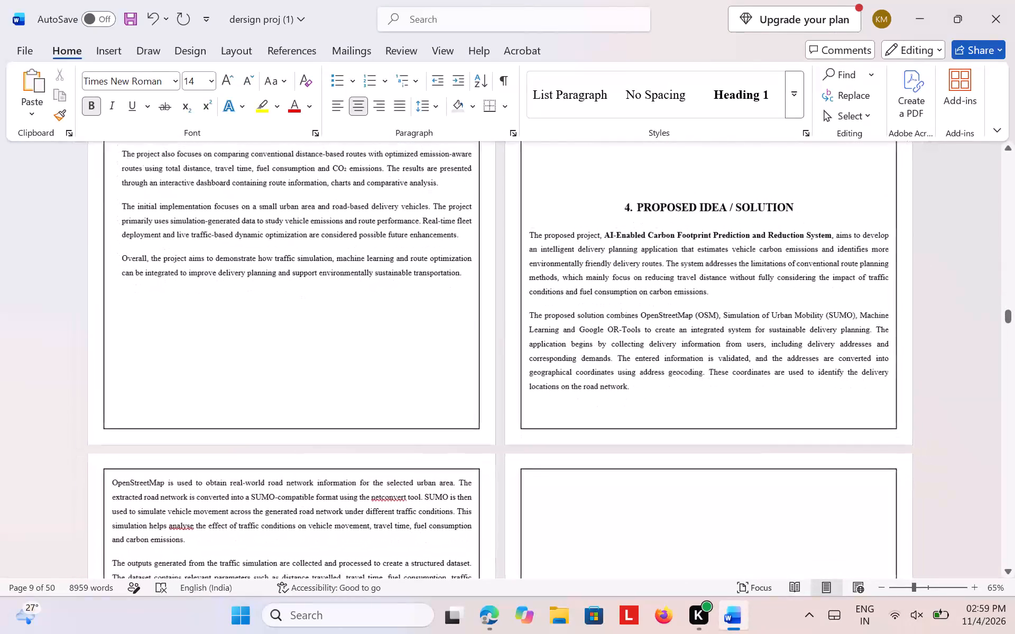
scroll(312, 372, "up", 10)
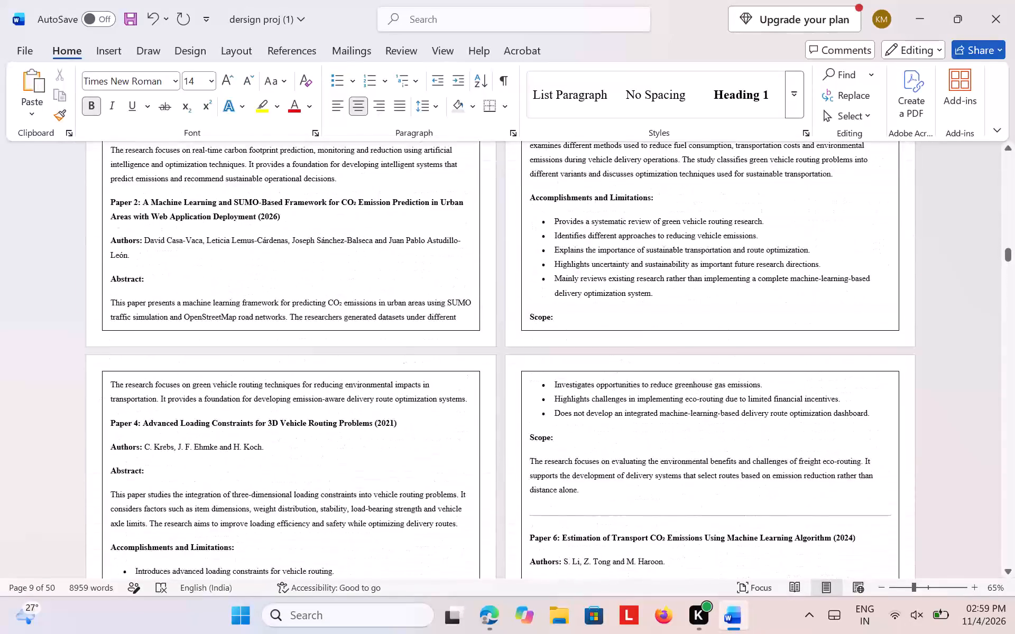
scroll(312, 372, "up", 1)
scroll(312, 372, "right", 1)
scroll(312, 372, "down", 2)
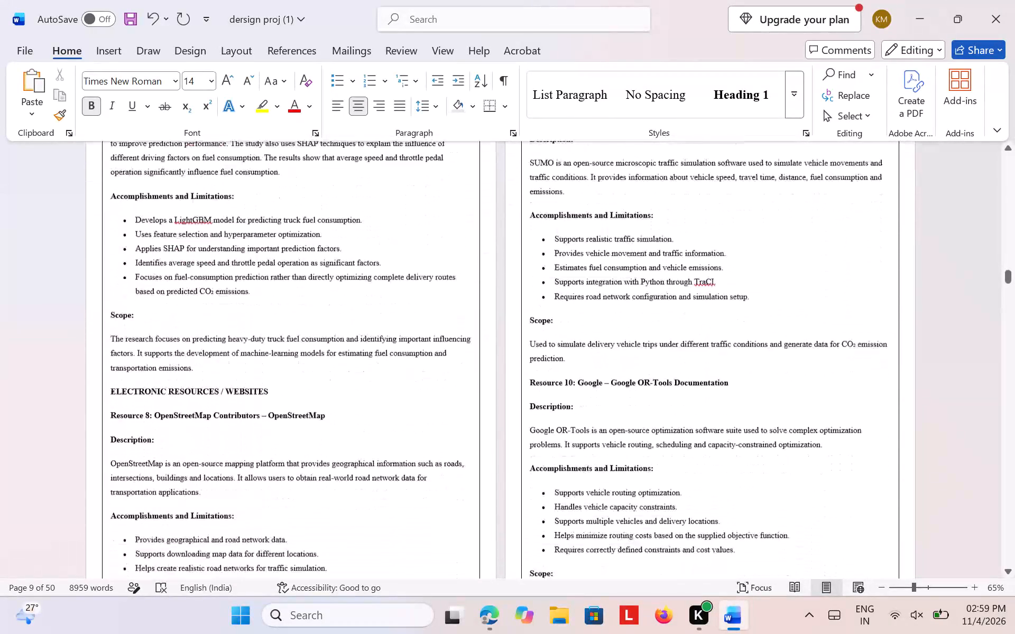
Capture a screenshot of the workflow flowchart under section 6.5 Process / Flow / Design Diagram.
scroll(312, 372, "down", 4)
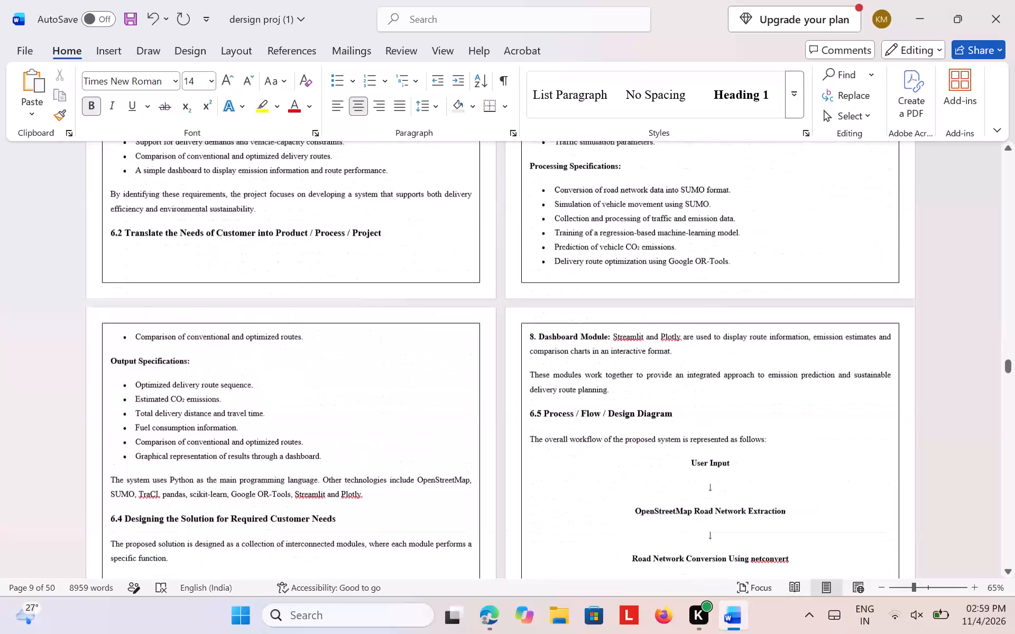
scroll(312, 372, "down", 3)
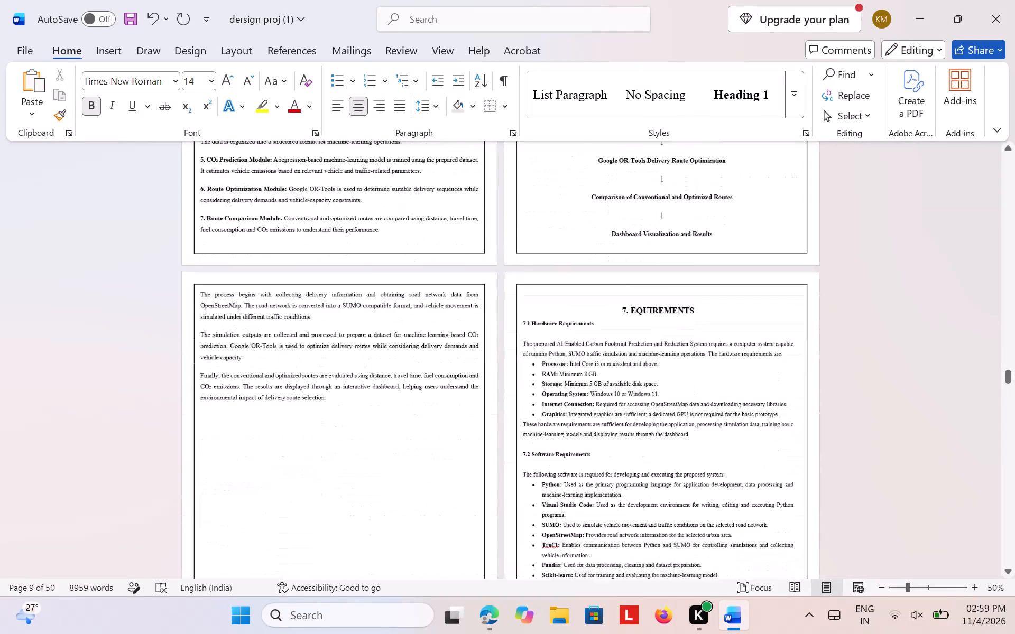
scroll(312, 372, "up", 3)
key("shift+super+s")
key("BackSpace")
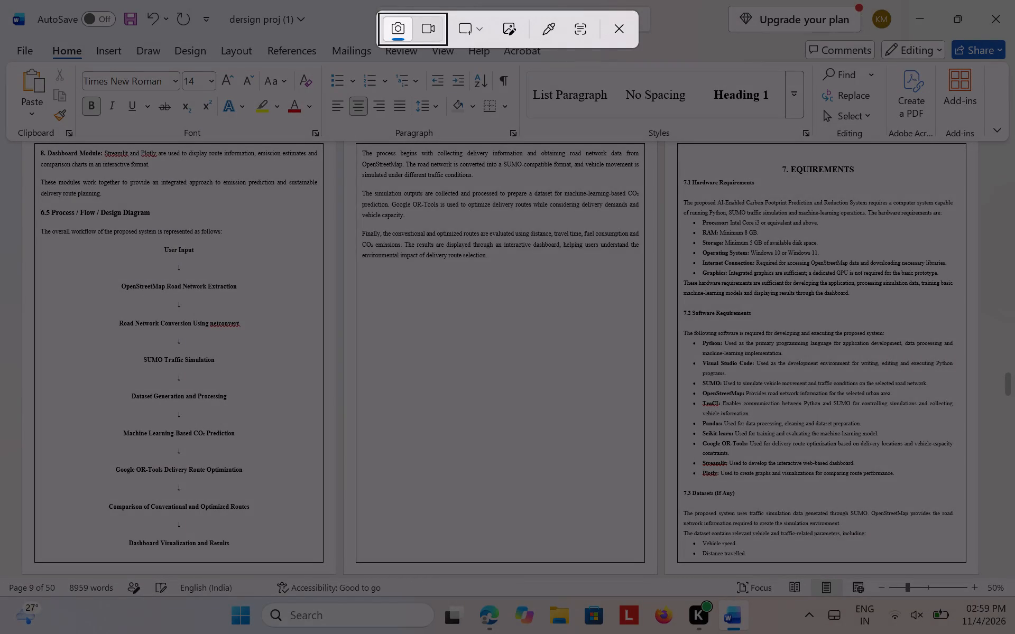
left_click_drag(96, 240, 307, 557)
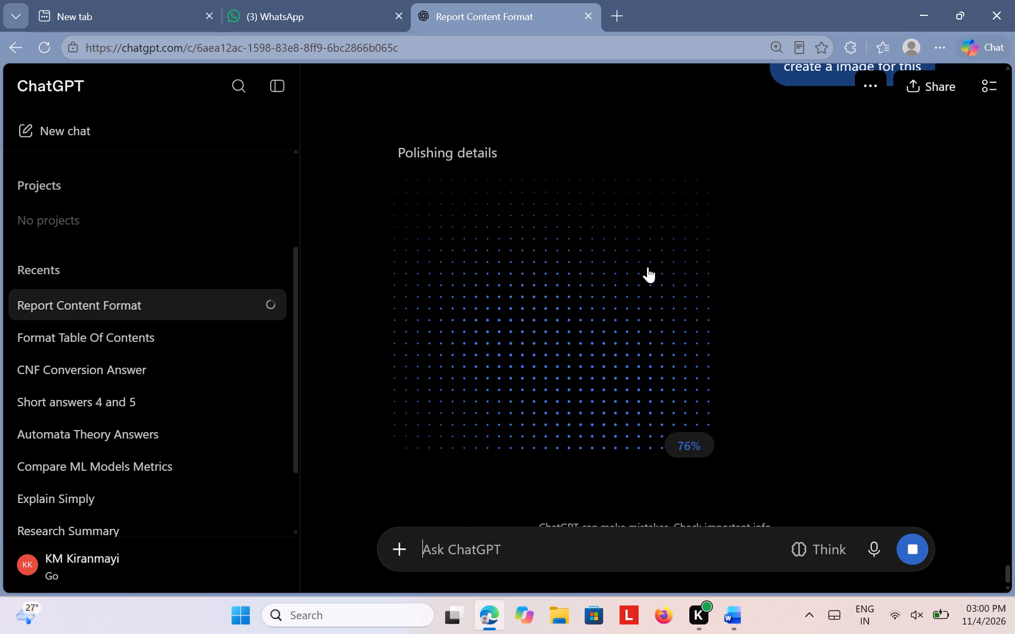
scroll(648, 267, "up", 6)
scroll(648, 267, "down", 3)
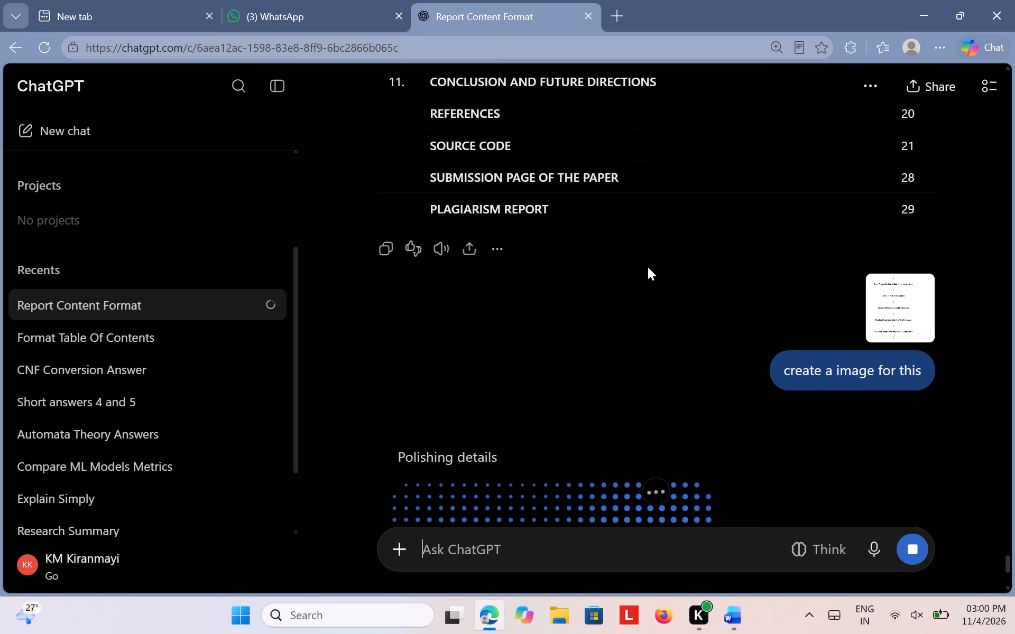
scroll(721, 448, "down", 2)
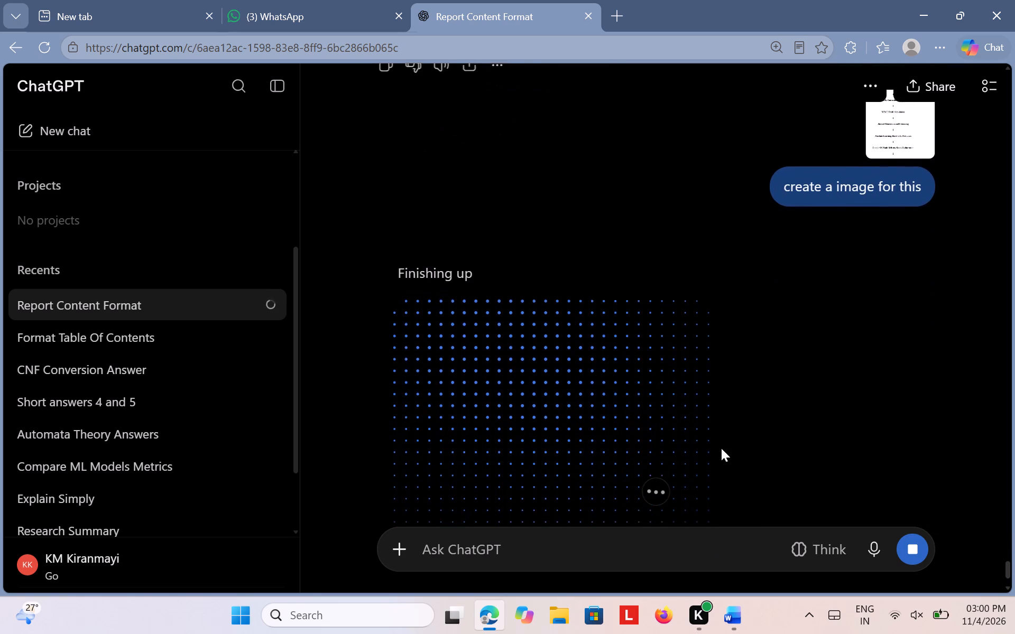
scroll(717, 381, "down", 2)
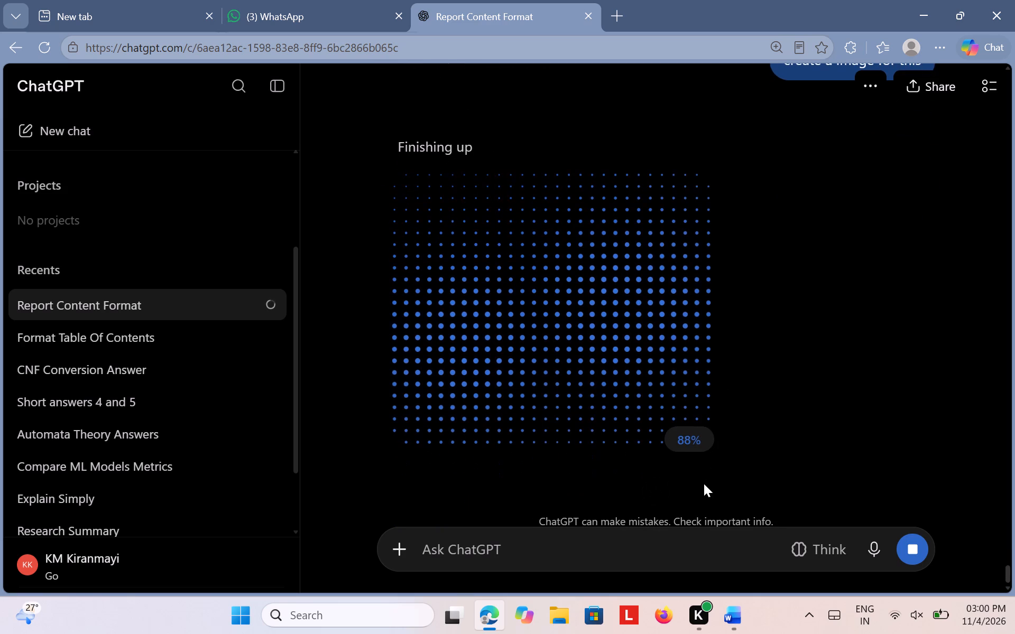
Switch to Word and look through the report's front pages, from the title page to the contents page.
left_click(727, 628)
scroll(609, 219, "up", 7)
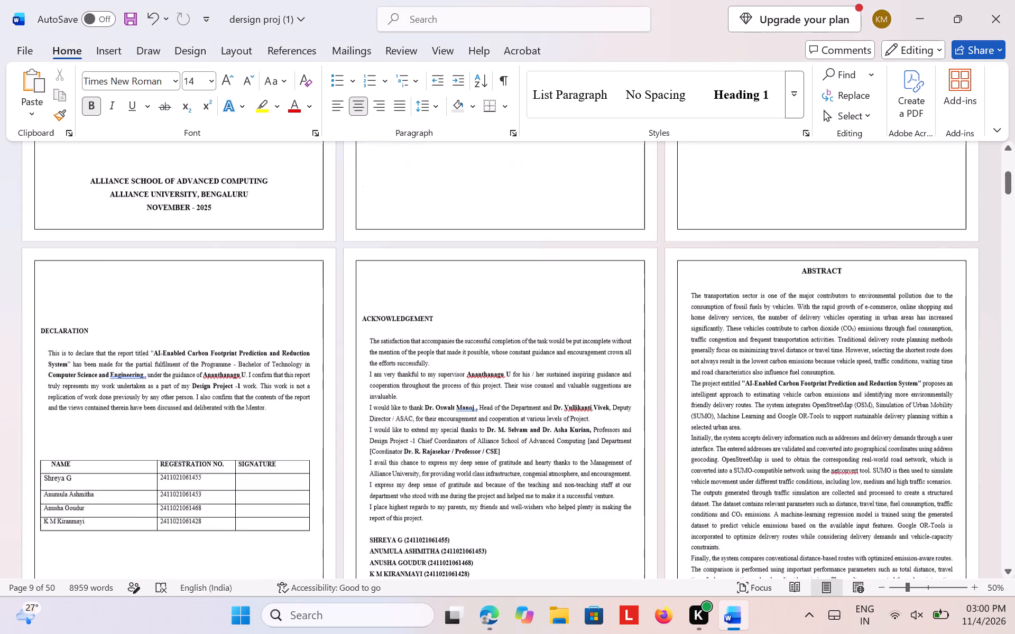
scroll(609, 219, "up", 1)
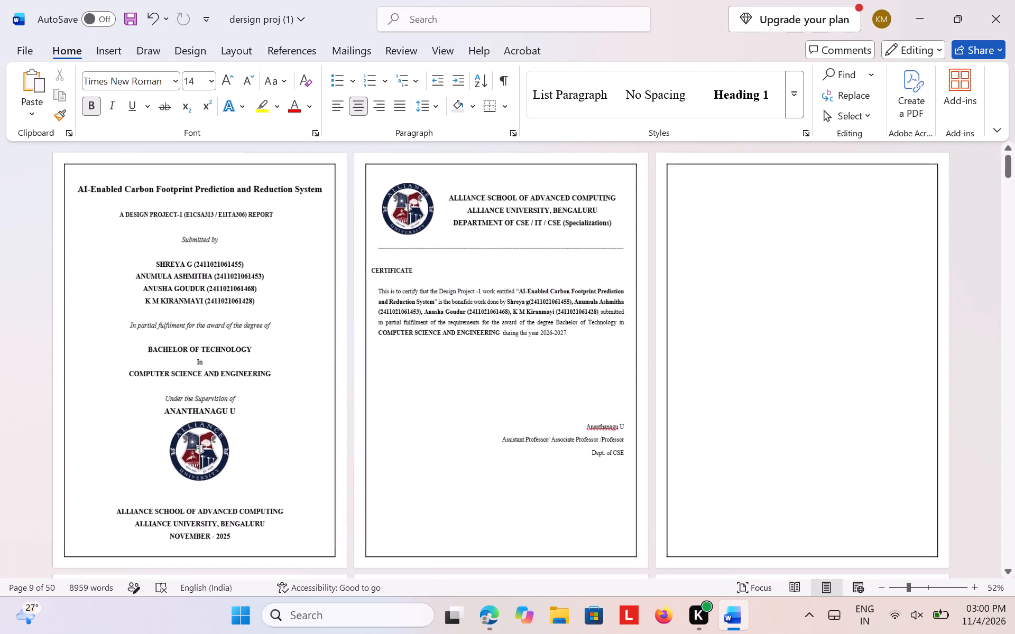
scroll(609, 219, "down", 3)
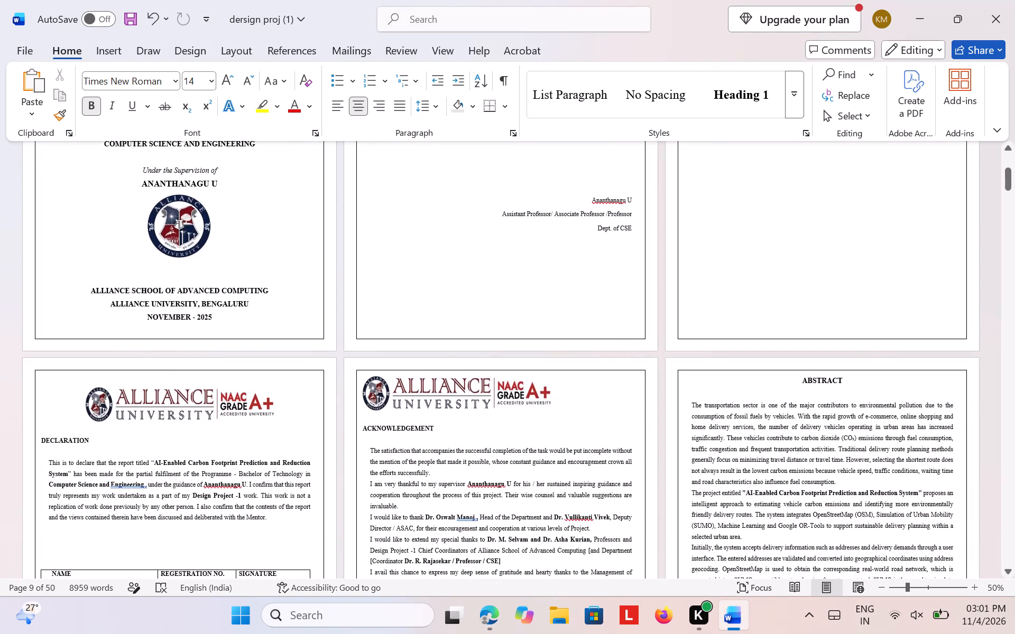
scroll(285, 445, "up", 2)
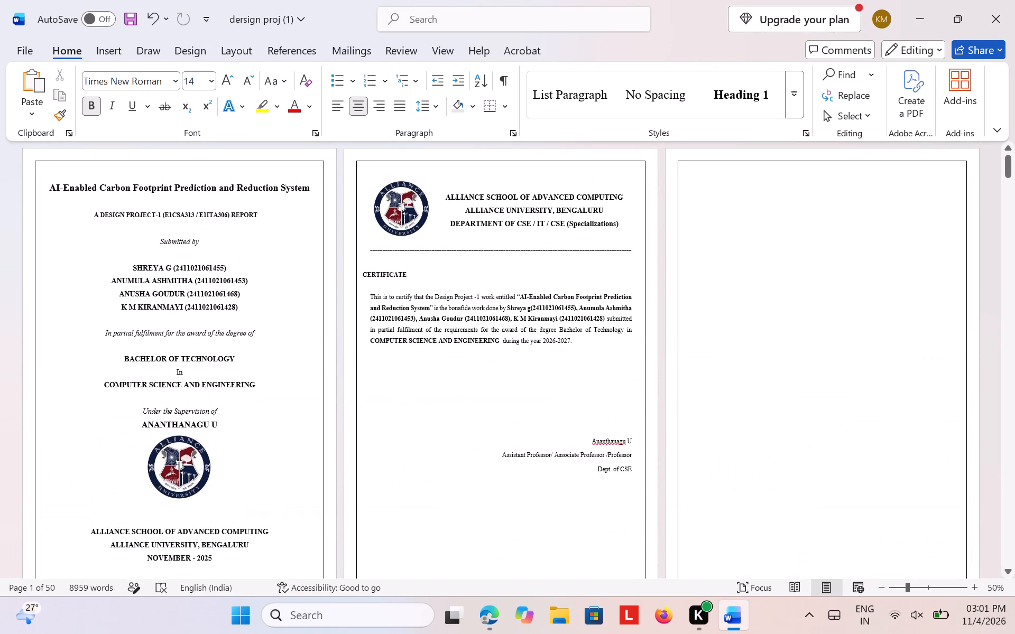
scroll(486, 455, "down", 1)
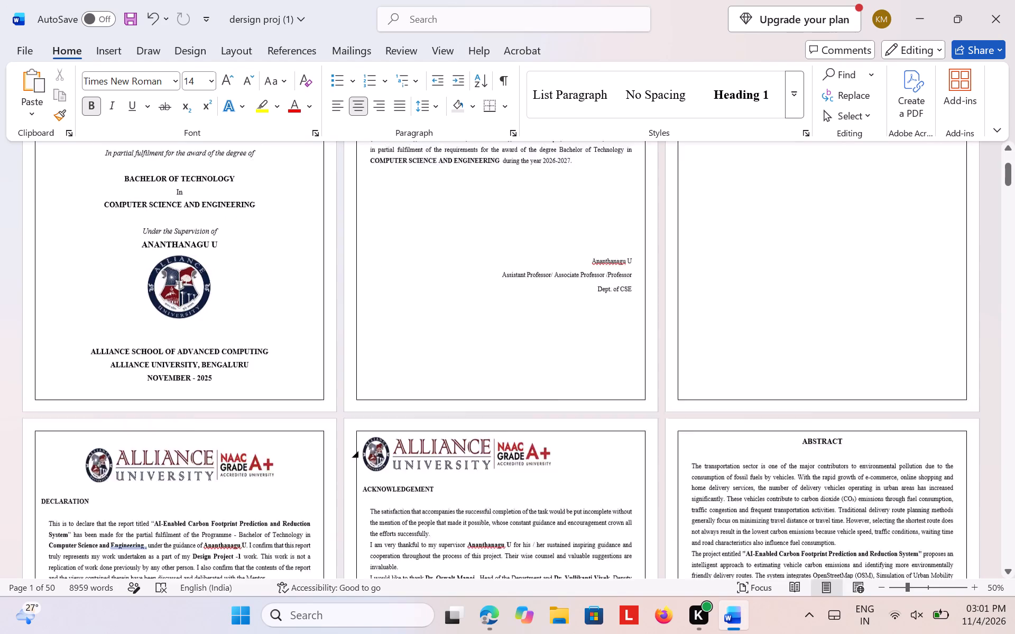
scroll(486, 455, "down", 2)
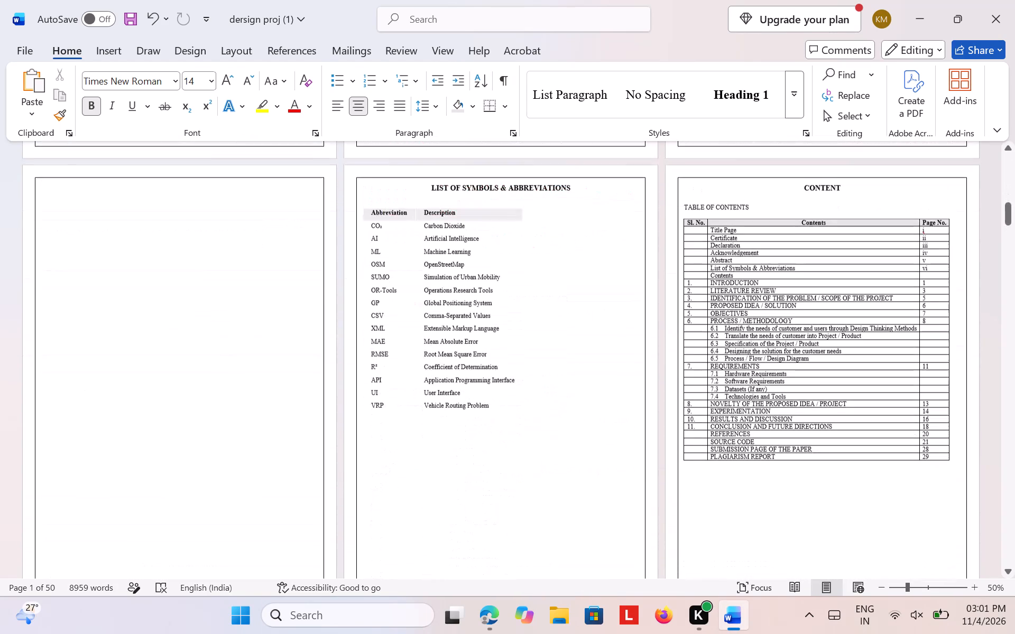
scroll(486, 455, "down", 1)
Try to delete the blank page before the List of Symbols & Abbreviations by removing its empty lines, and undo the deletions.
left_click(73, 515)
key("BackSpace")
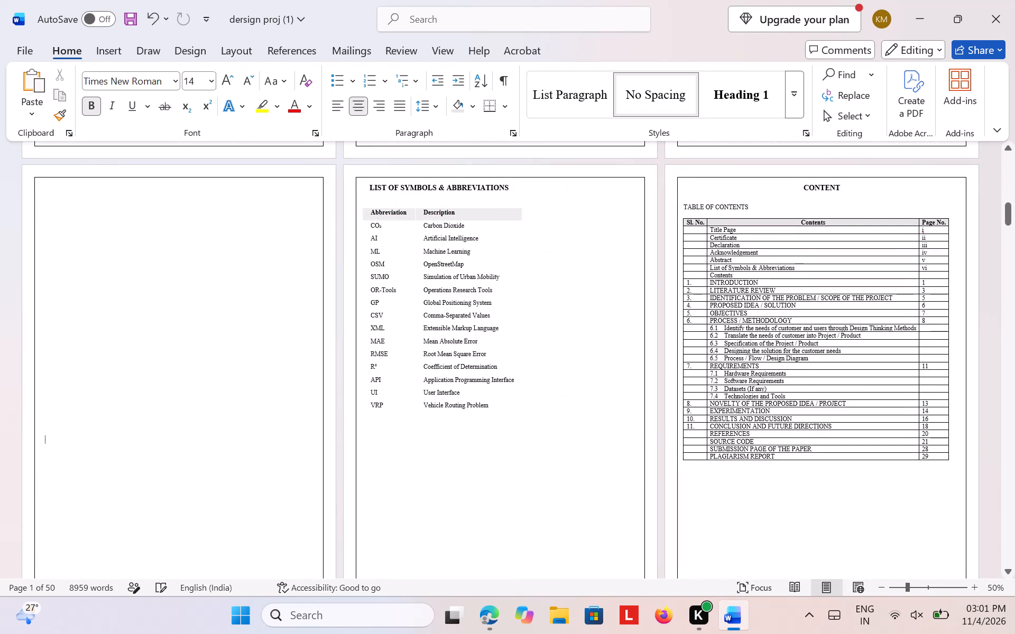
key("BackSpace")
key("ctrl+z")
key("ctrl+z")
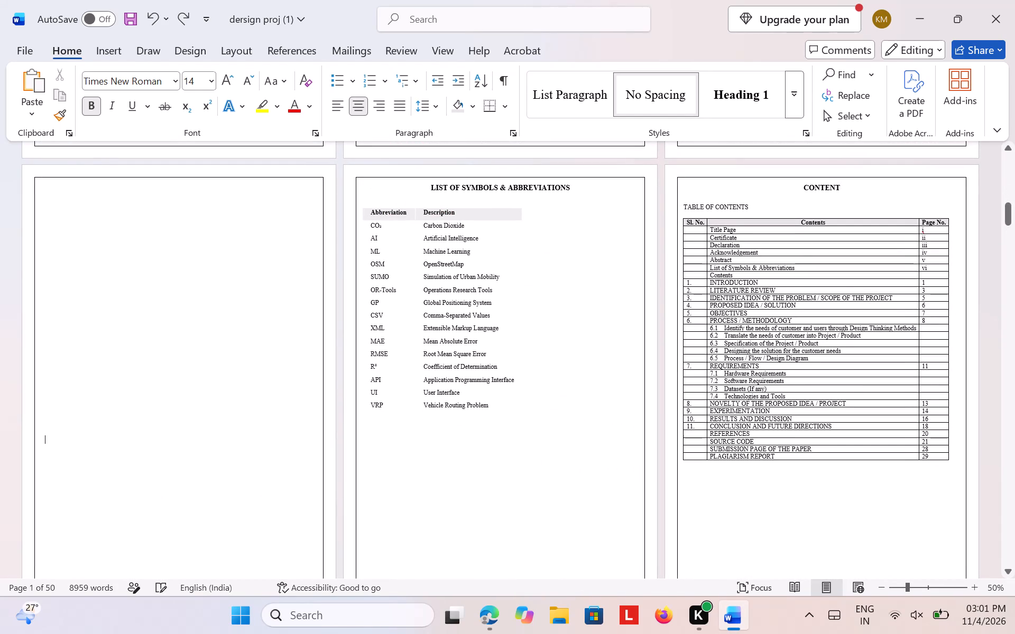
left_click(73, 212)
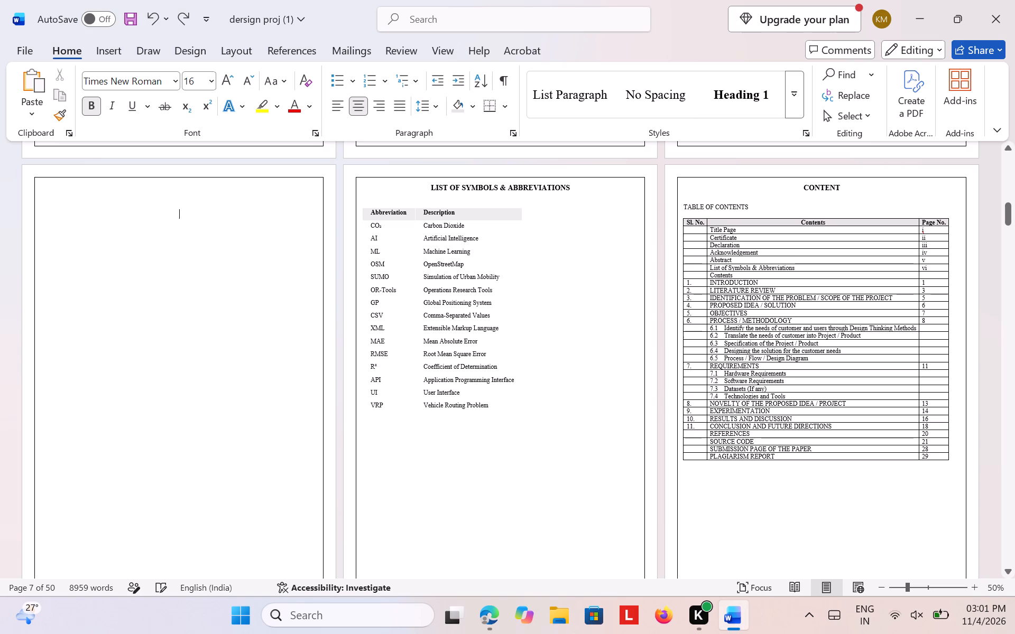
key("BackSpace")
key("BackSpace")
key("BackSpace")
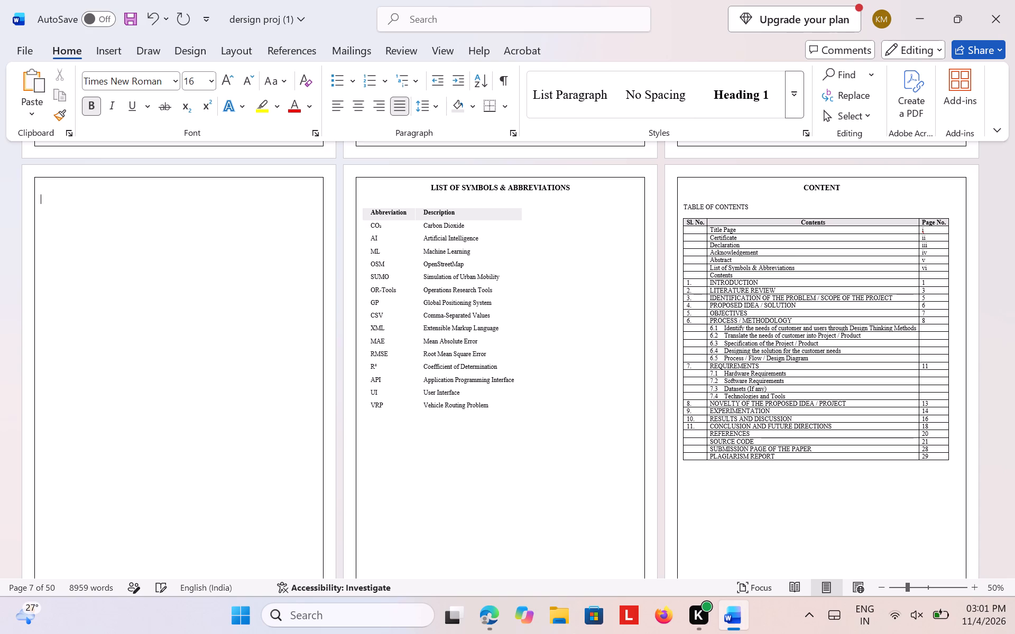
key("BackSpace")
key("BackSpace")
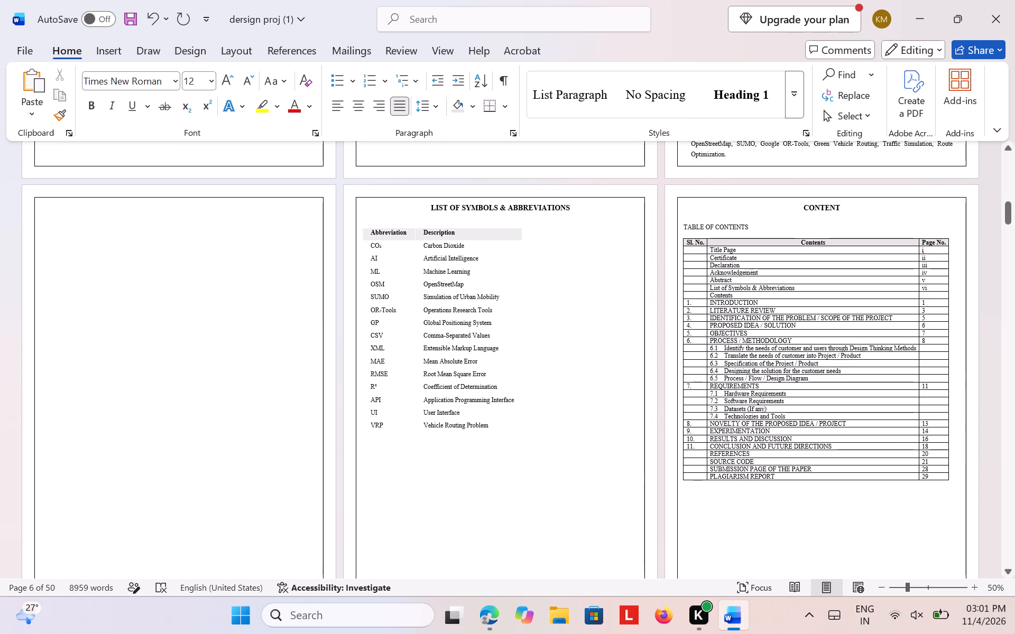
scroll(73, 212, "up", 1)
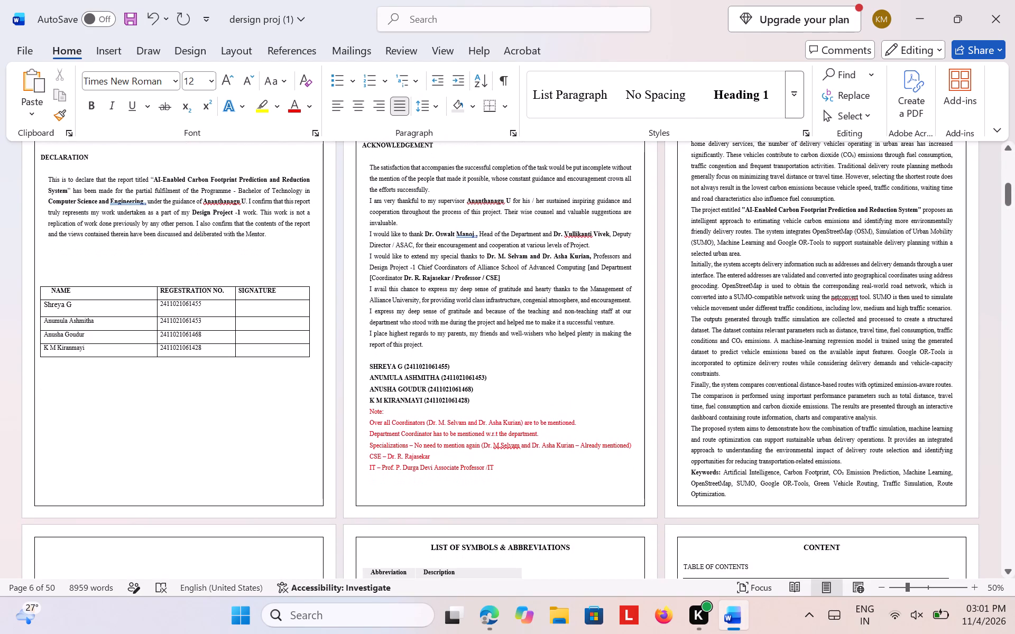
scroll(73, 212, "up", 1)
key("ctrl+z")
Select all the empty paragraphs on the blank page before the List of Symbols & Abbreviations and delete them.
scroll(73, 212, "down", 3)
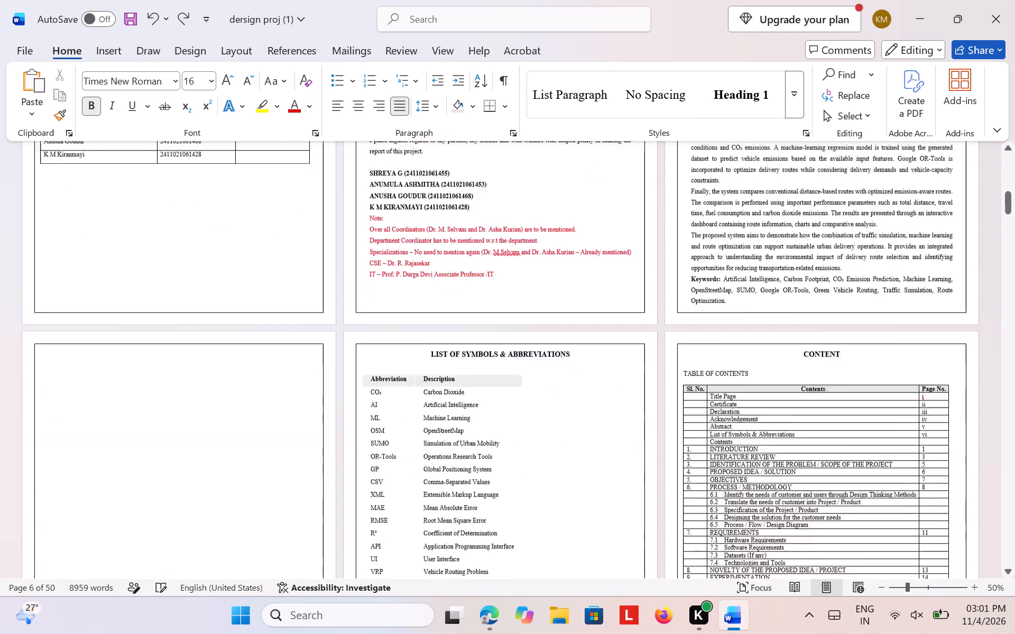
scroll(73, 212, "down", 3)
left_click_drag(58, 390, 70, 207)
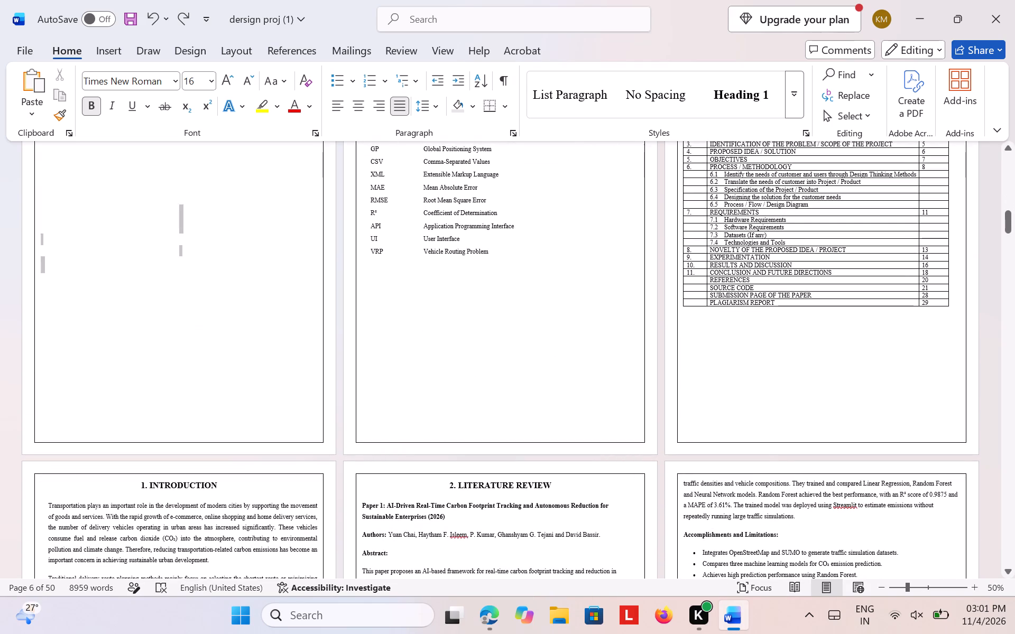
left_click_drag(70, 207, 40, 434)
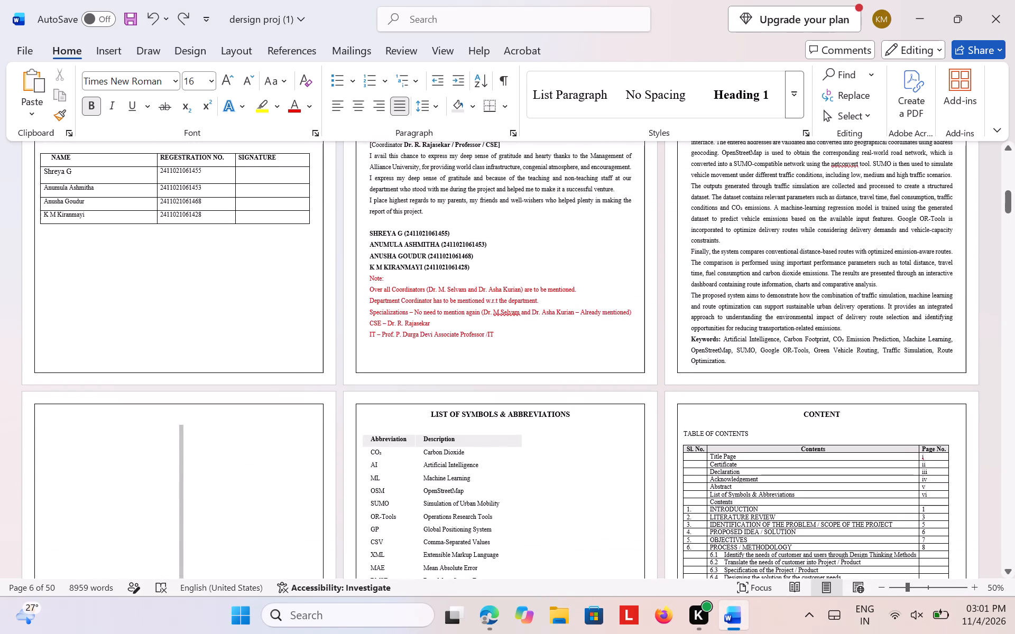
key("BackSpace")
Delete the blank page between the List of Symbols & Abbreviations and the CONTENT page.
scroll(205, 444, "down", 1)
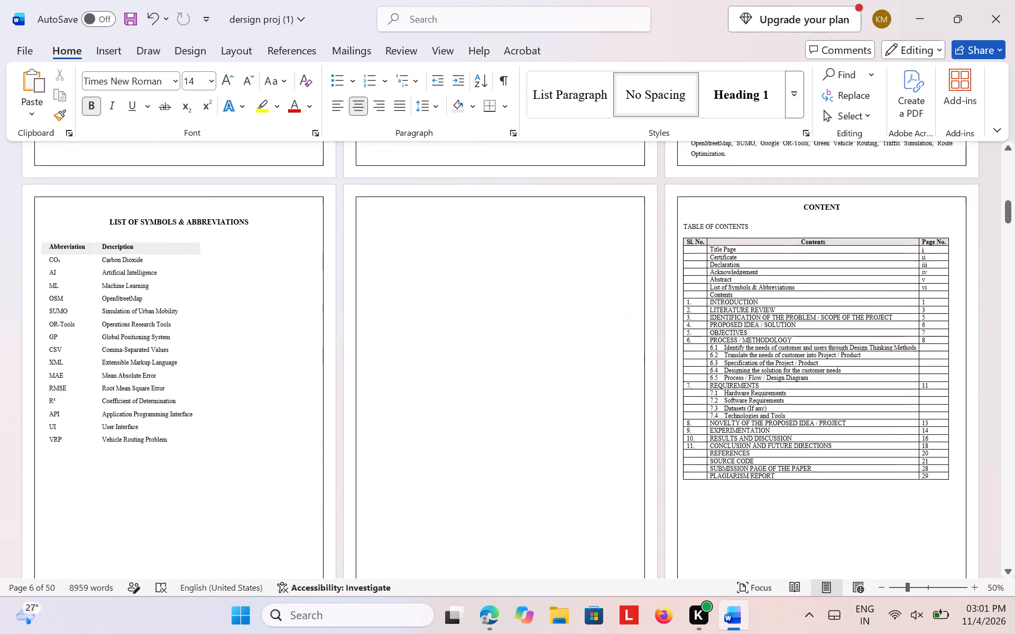
scroll(205, 444, "down", 3)
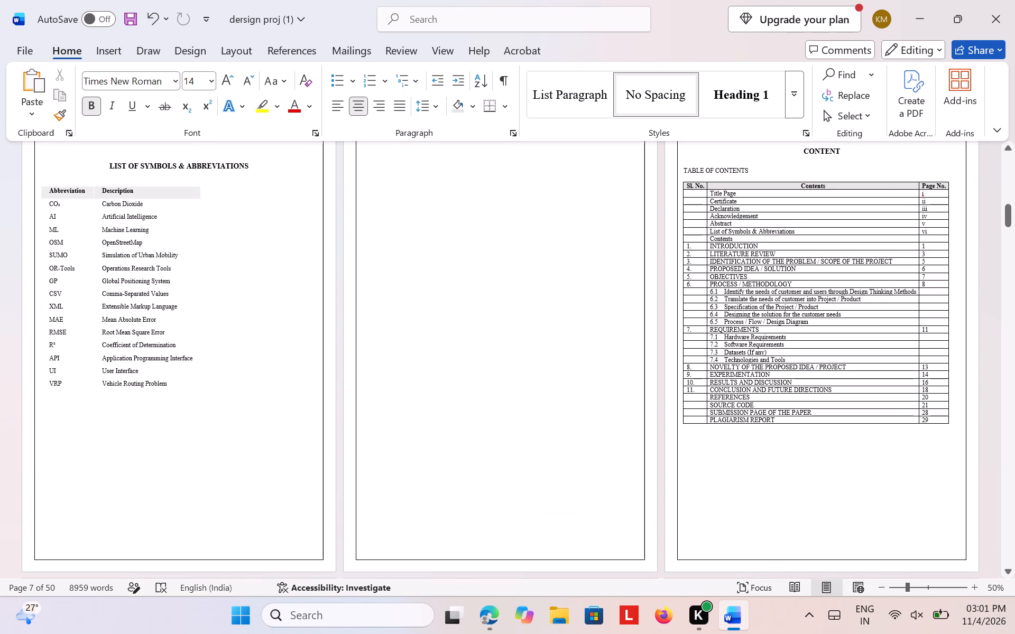
left_click_drag(398, 536, 424, 374)
left_click_drag(424, 374, 411, 319)
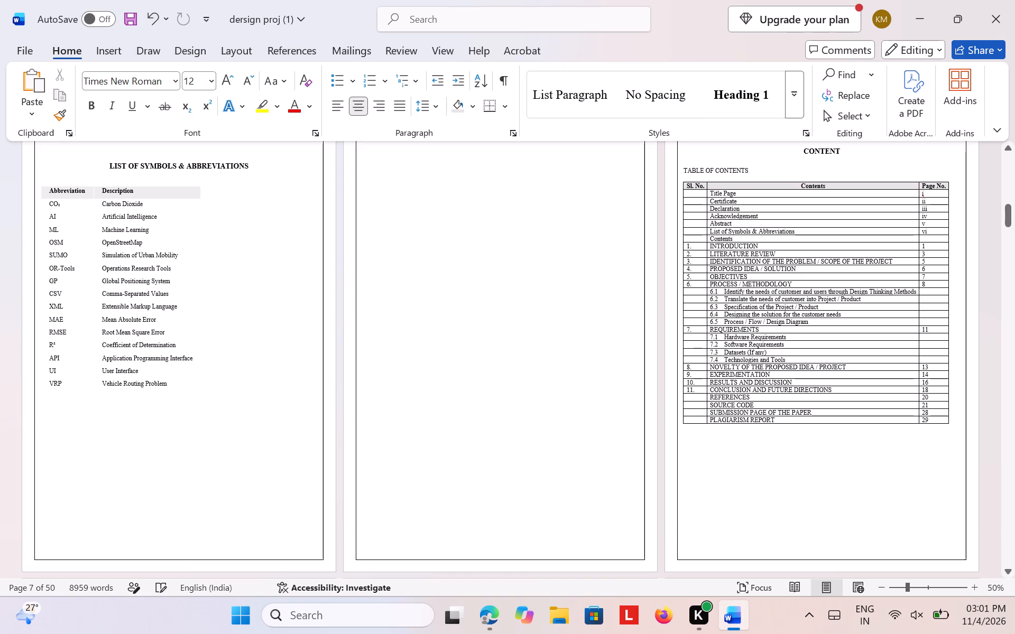
left_click_drag(411, 319, 405, 533)
left_click(405, 533)
left_click(405, 533)
scroll(405, 533, "up", 1)
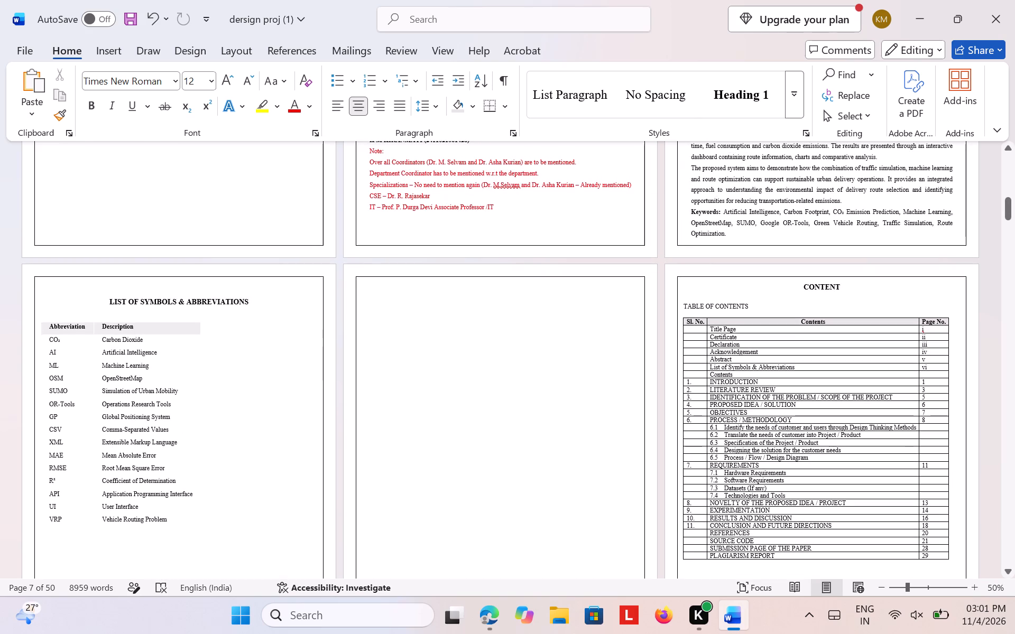
left_click(407, 344)
left_click(407, 344)
left_click_drag(407, 344, 435, 540)
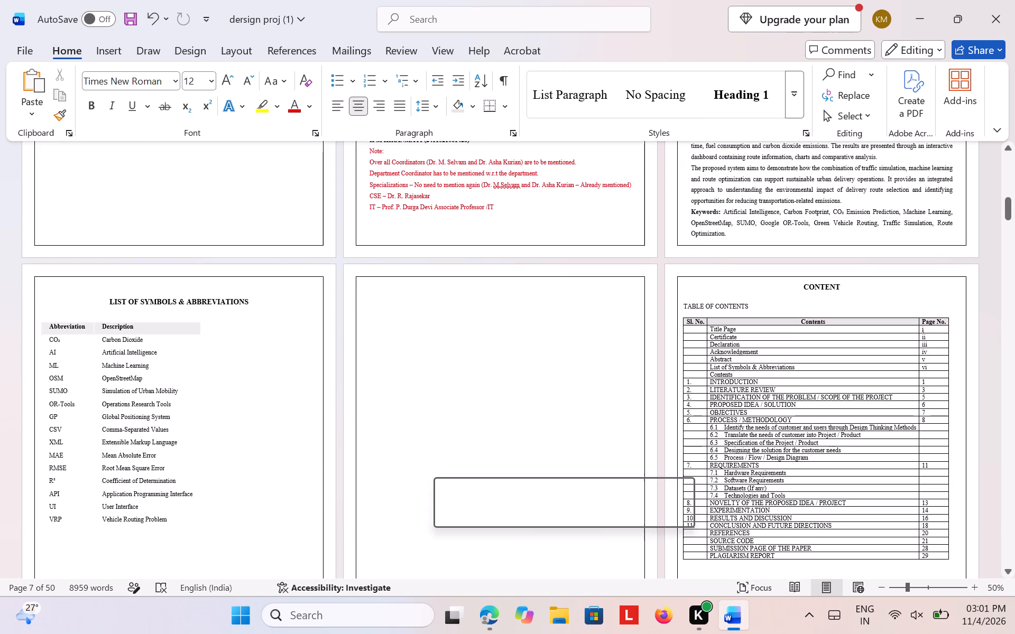
left_click(435, 540)
key("BackSpace")
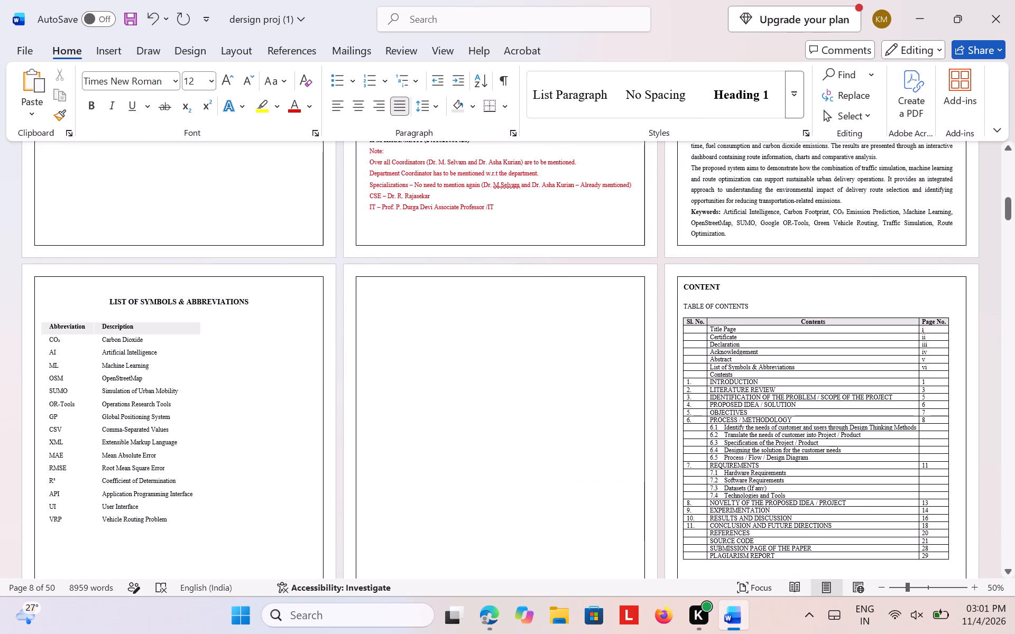
key("BackSpace")
key("BackSpace")
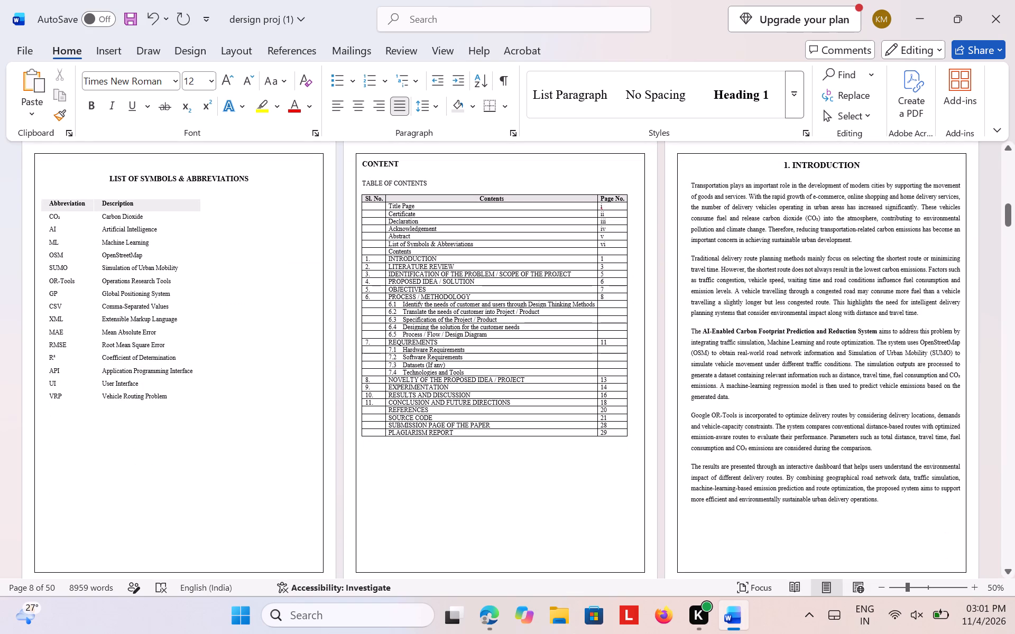
Centre the CONTENT heading above the contents table.
scroll(523, 430, "up", 1)
left_click_drag(407, 248, 370, 248)
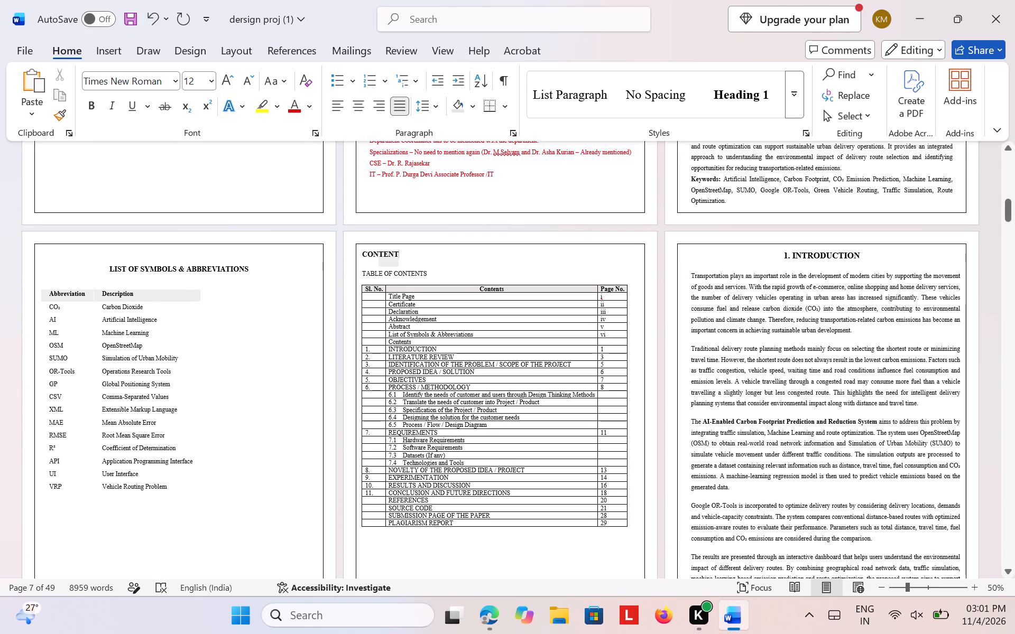
left_click_drag(370, 248, 357, 248)
left_click(355, 111)
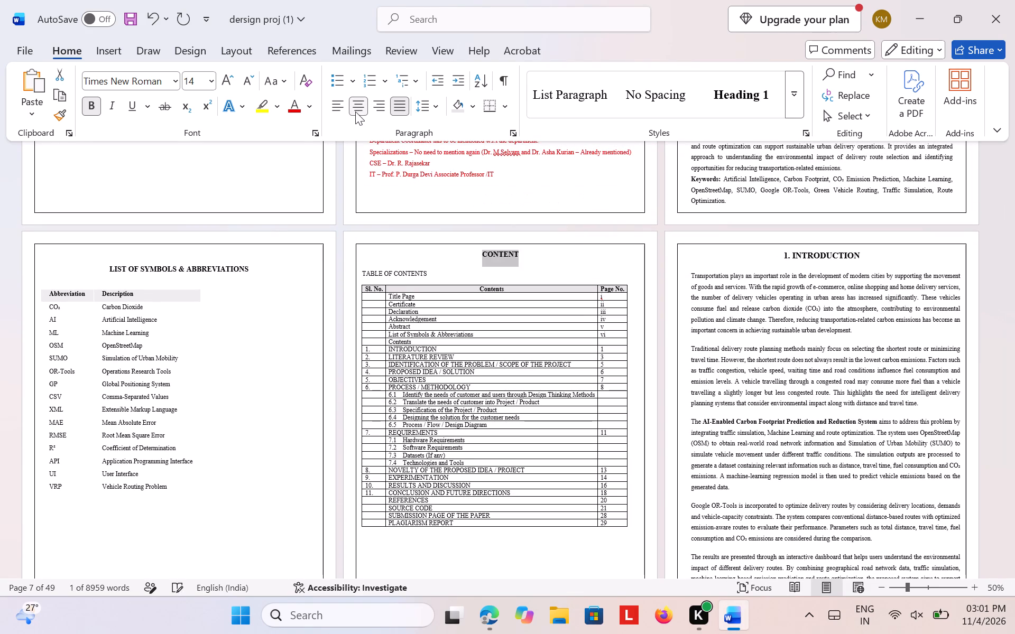
Delete the "TABLE OF CONTENTS" line between the CONTENT heading and the table.
scroll(466, 313, "up", 1)
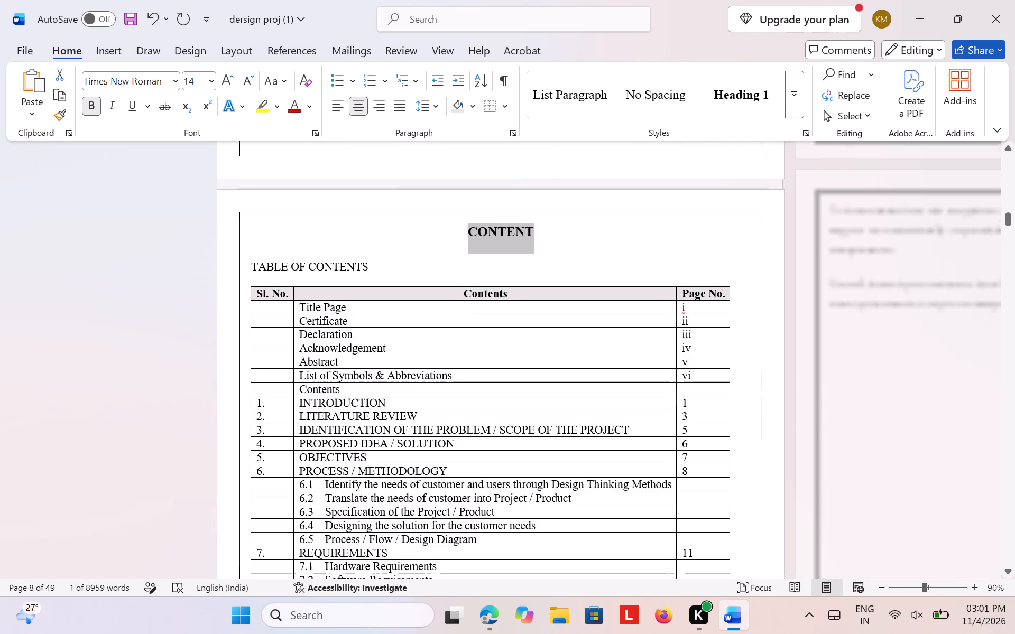
left_click_drag(379, 264, 248, 265)
key("BackSpace")
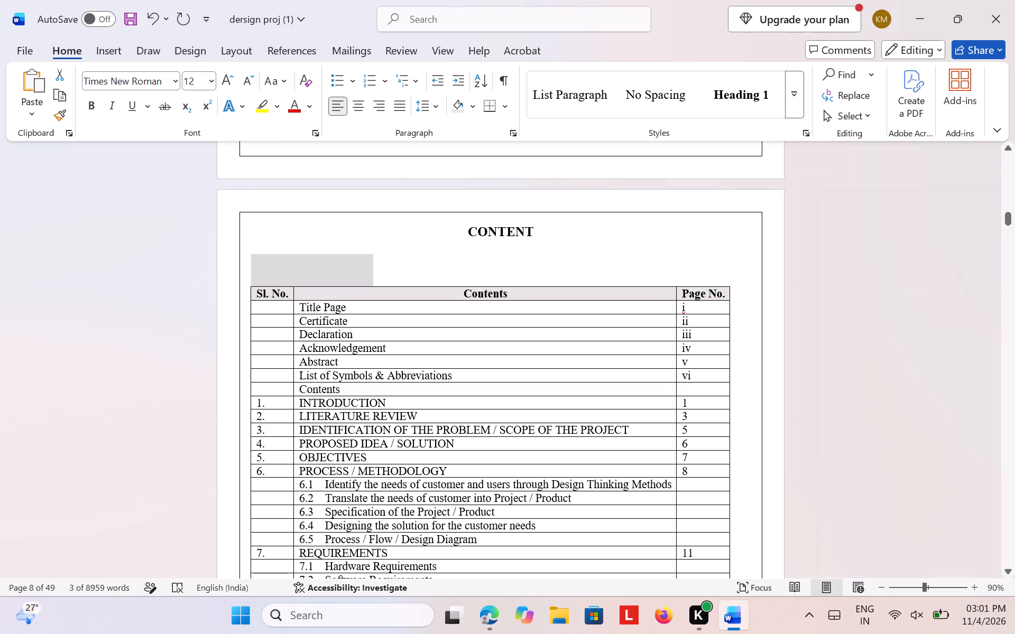
key("BackSpace")
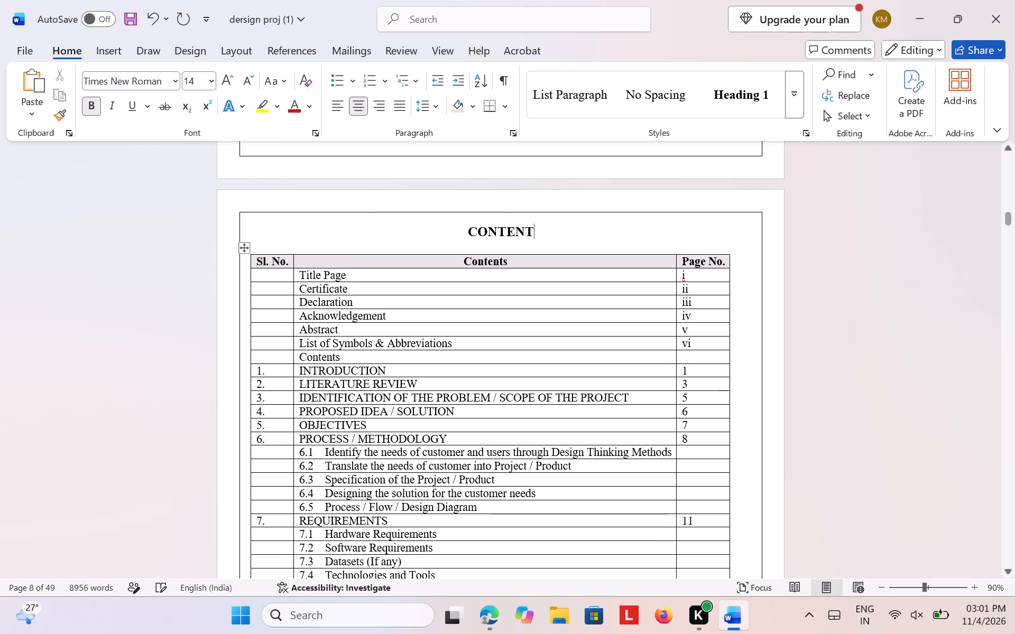
Look through the report from the contents table through the Introduction and Literature Review to the start of section 3, checking the page layout.
scroll(382, 313, "down", 4)
left_click(444, 511)
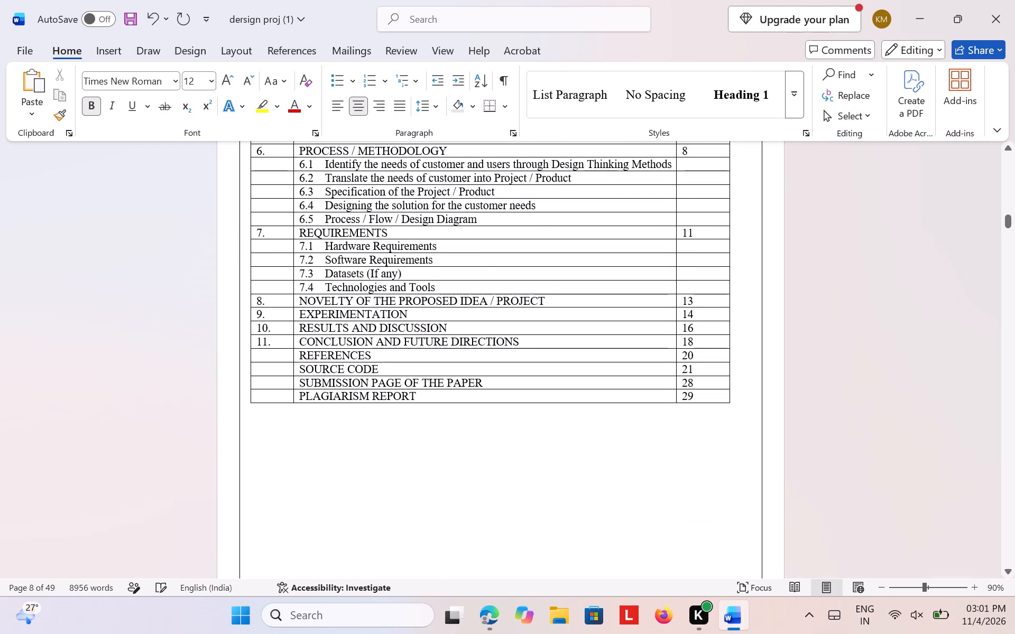
scroll(444, 511, "down", 4)
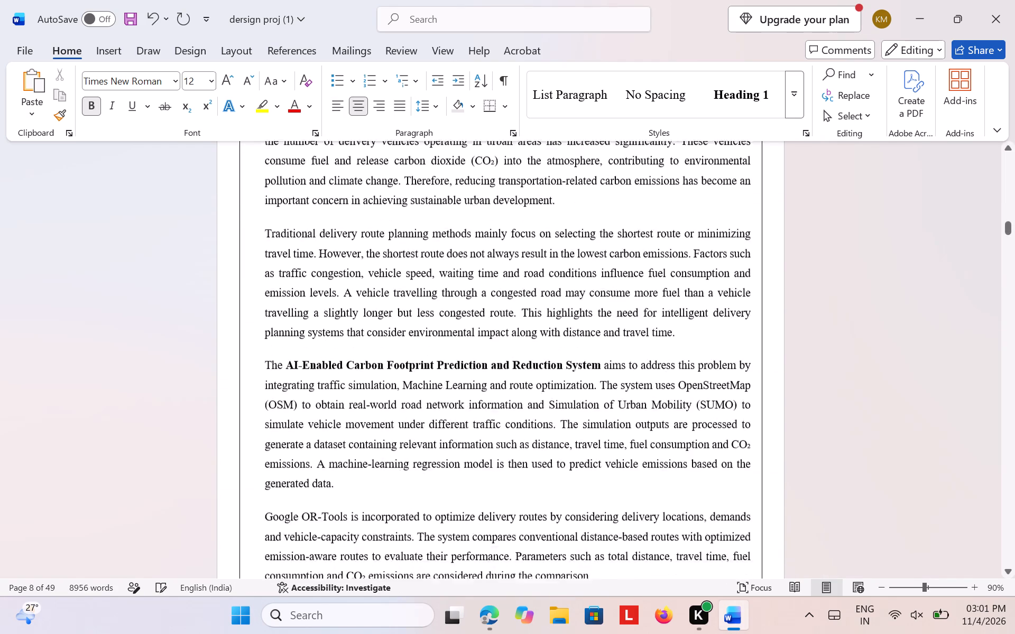
scroll(444, 511, "down", 5)
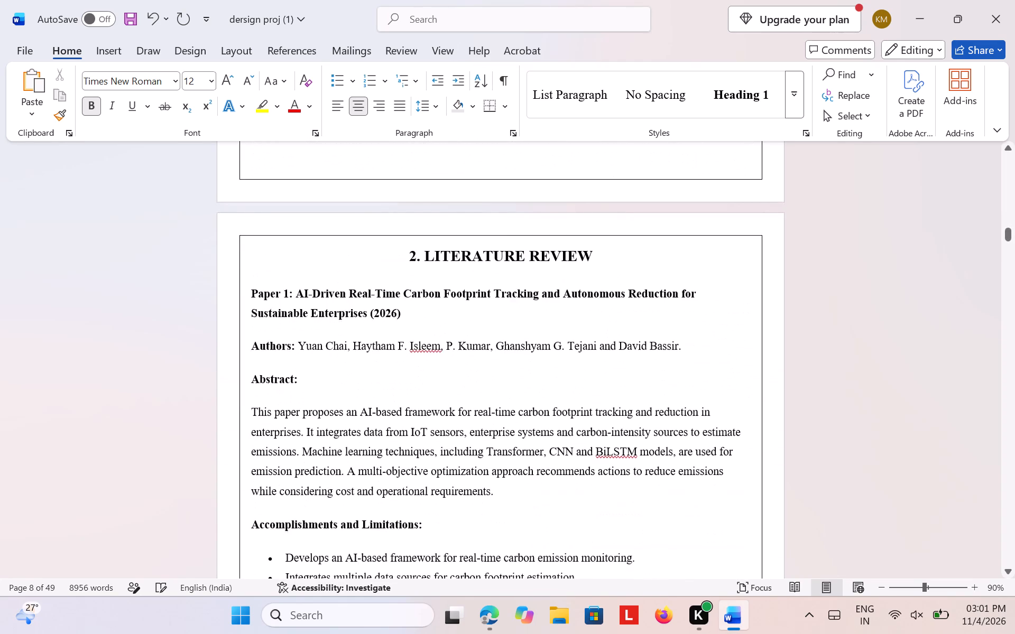
scroll(444, 511, "down", 4)
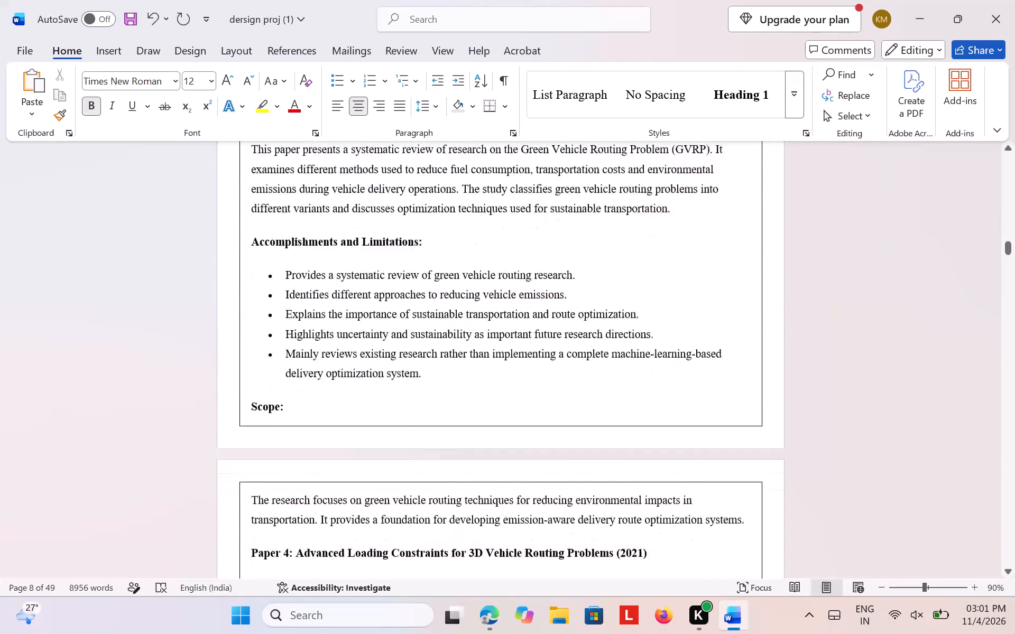
scroll(444, 511, "down", 4)
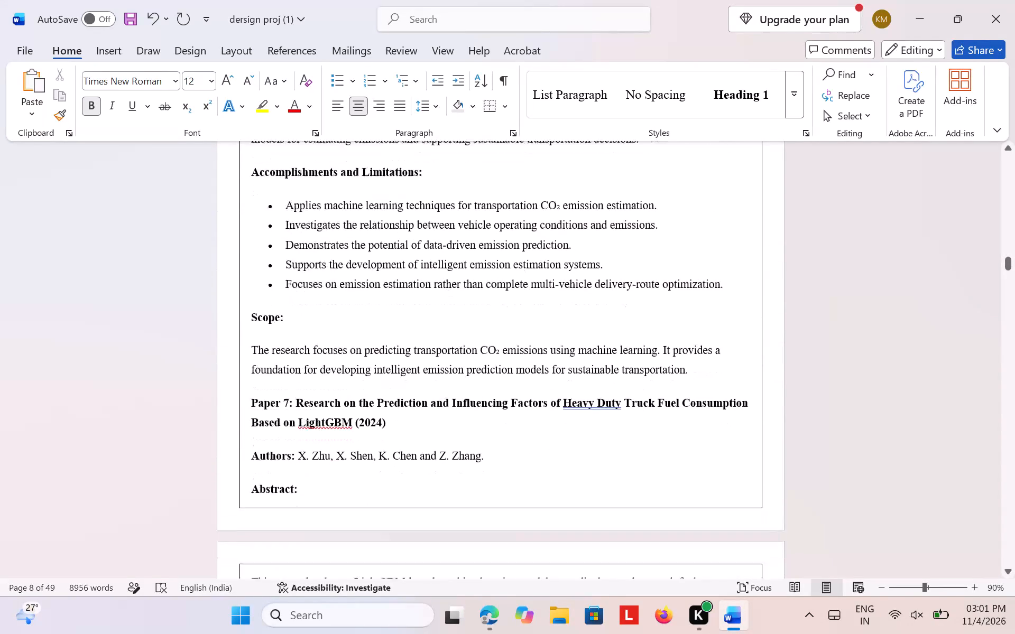
scroll(444, 511, "down", 2)
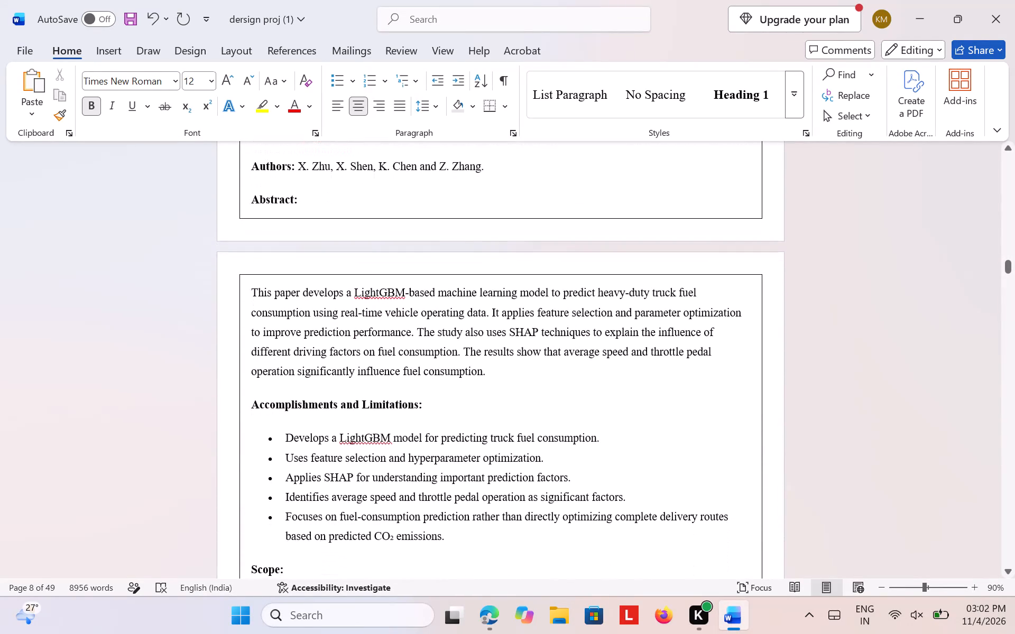
scroll(444, 511, "down", 5)
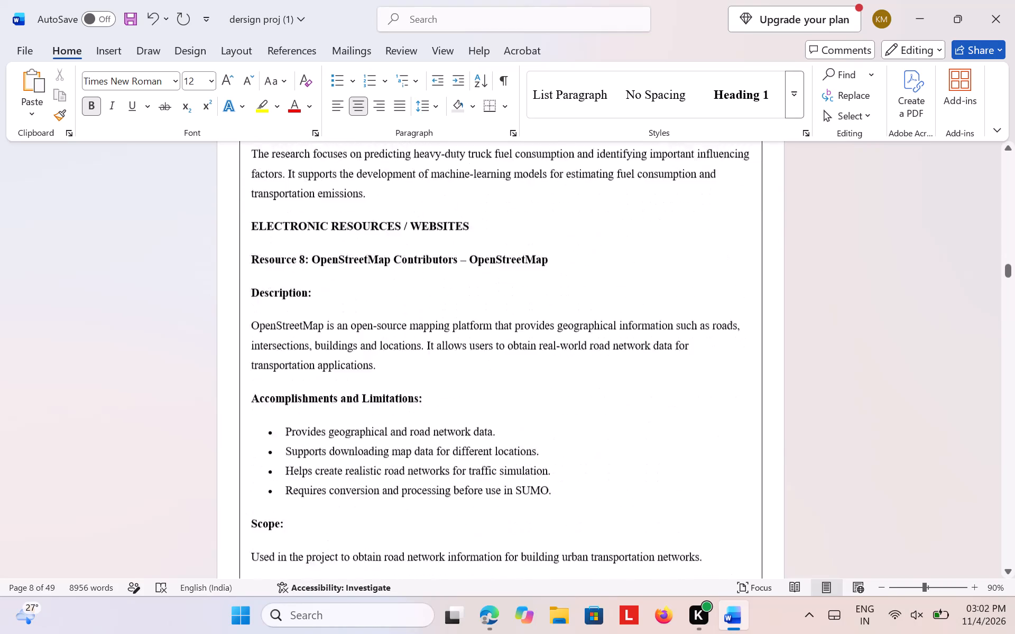
scroll(444, 511, "down", 7)
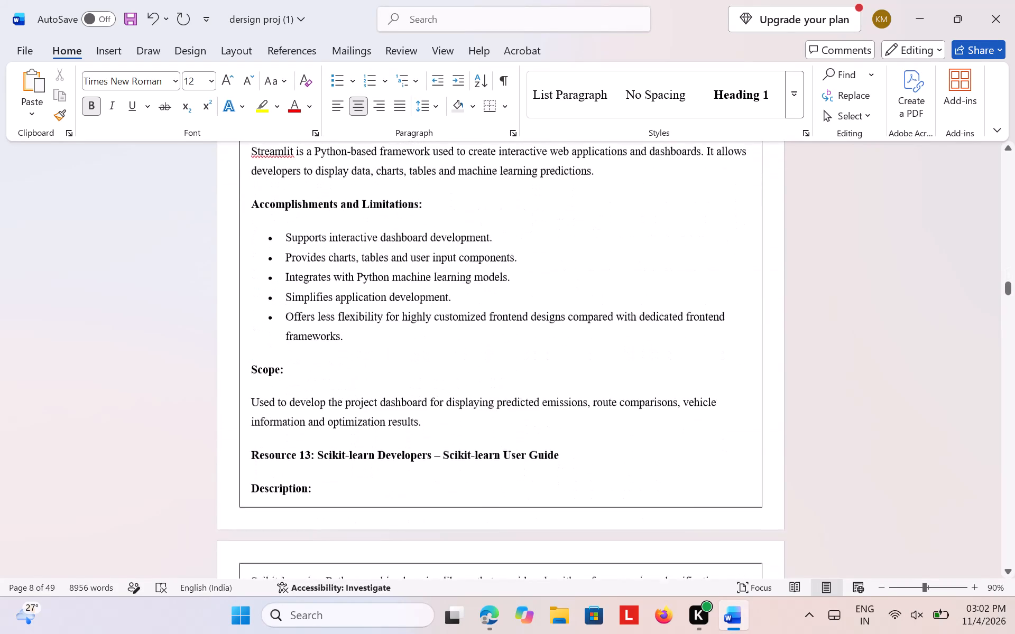
scroll(444, 511, "down", 3)
Insert nine blank lines before the "3. IDENTIFICATION OF THE PROBLEM / SCOPE OF THE PROJECT" heading to push it onto a new page.
scroll(444, 511, "up", 1)
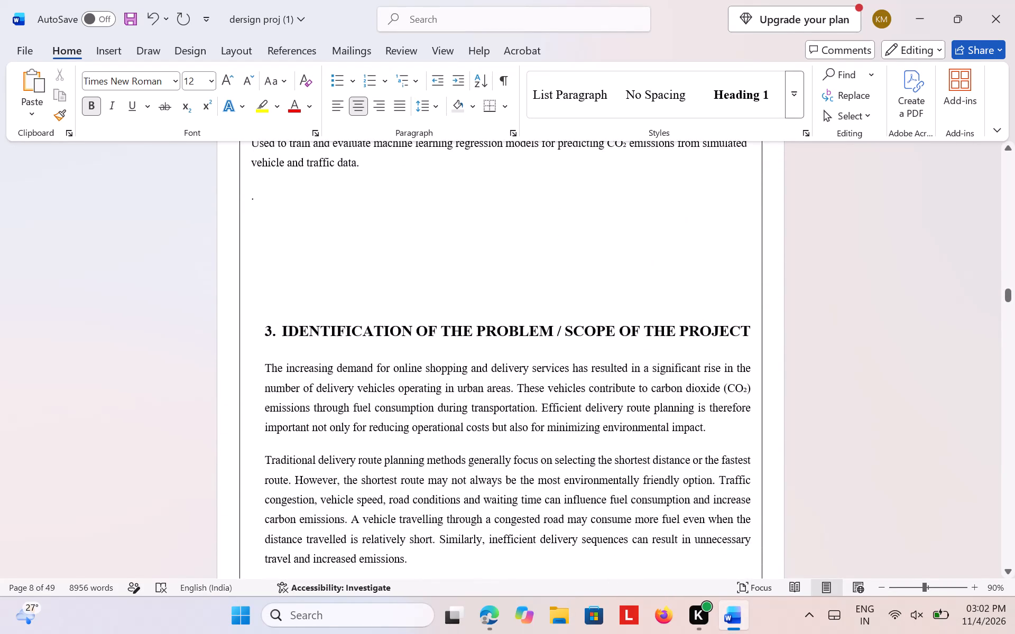
scroll(444, 511, "up", 1)
left_click(312, 304)
key("Return")
key("Return")
key("Return")
key("Return")
key("Return")
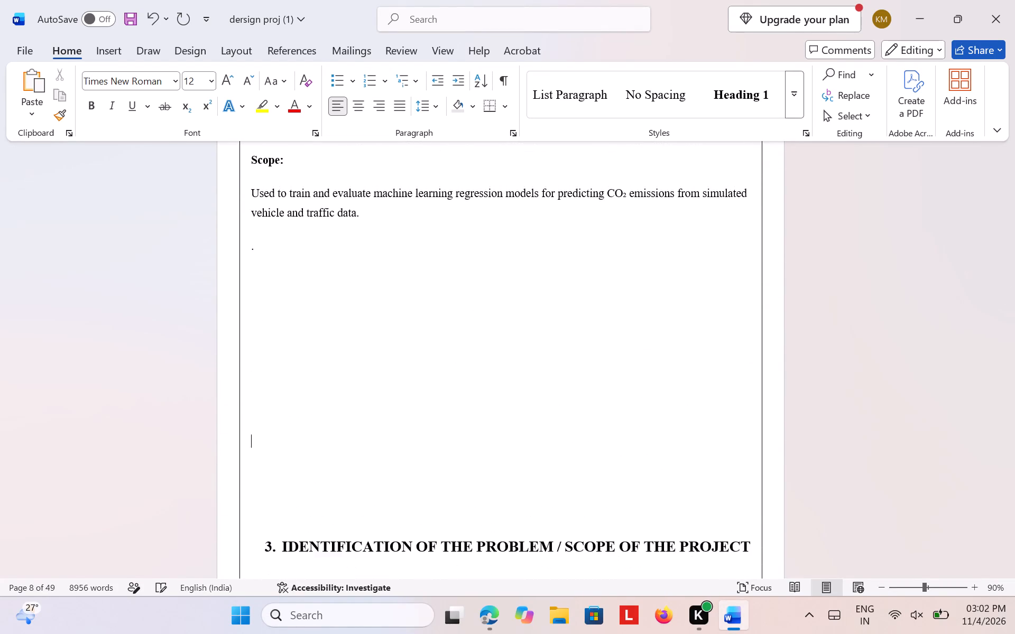
key("Return")
key("Return")
key("Return")
key("Return")
scroll(312, 304, "down", 3)
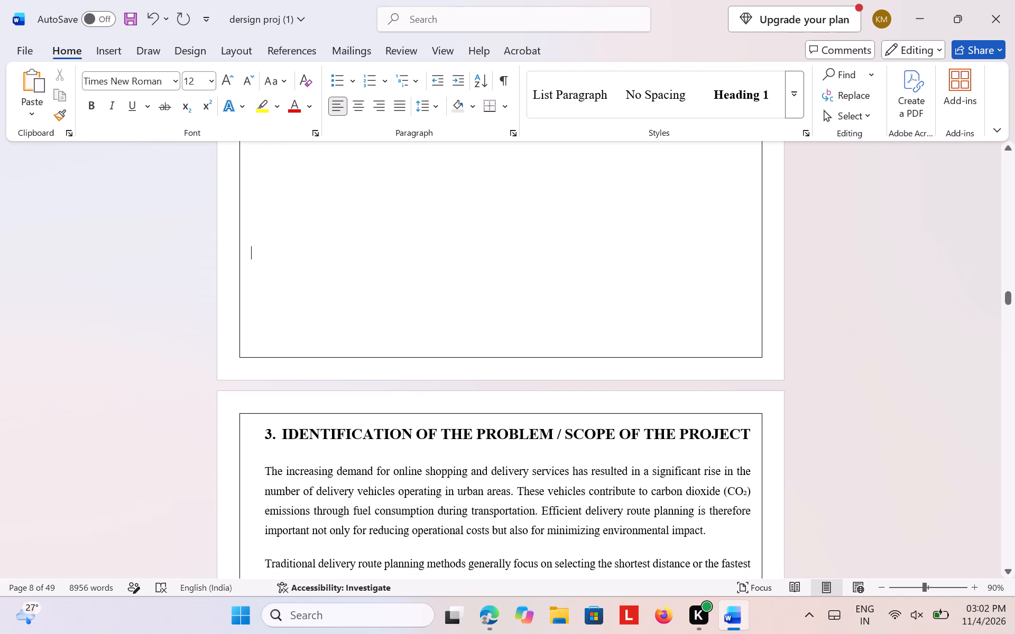
key("Return")
key("BackSpace")
Check the layout of section 3 and its closing paragraphs, and continue on to the 6.2 heading.
scroll(312, 304, "down", 3)
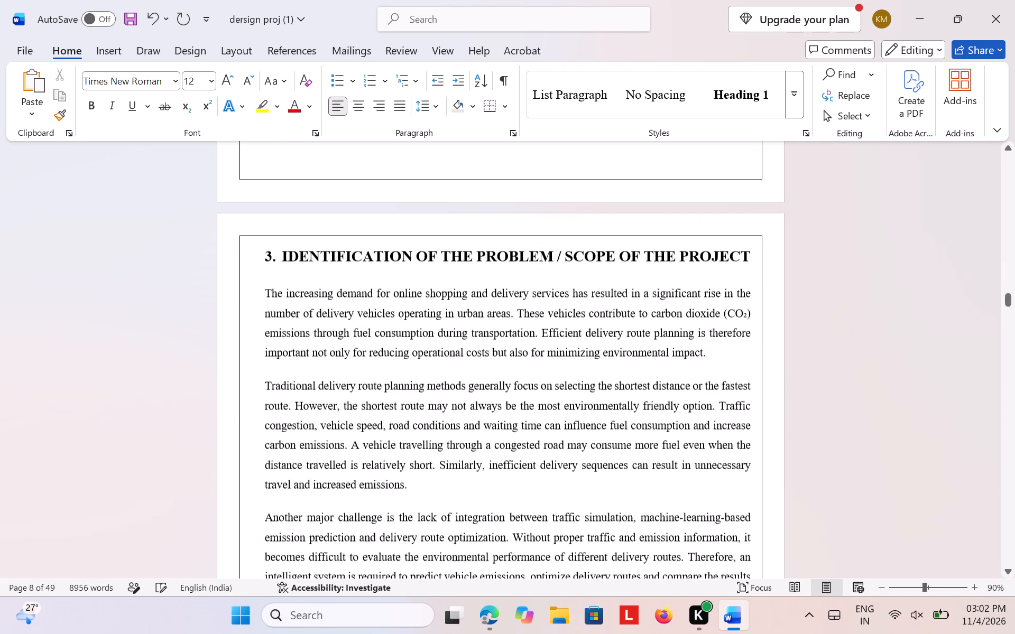
scroll(312, 304, "down", 4)
scroll(445, 532, "up", 1)
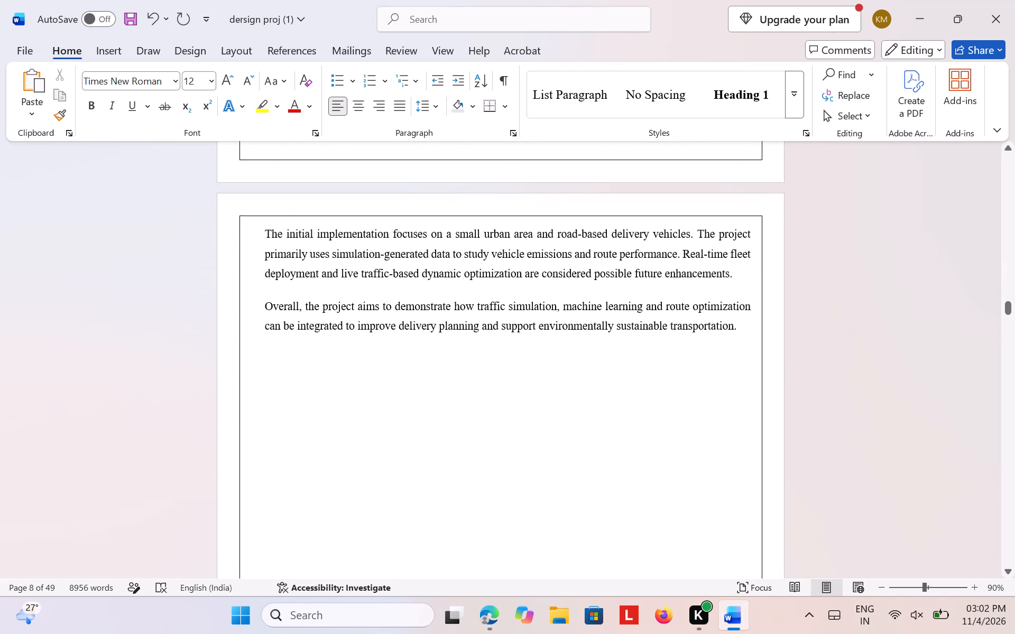
scroll(445, 532, "up", 1)
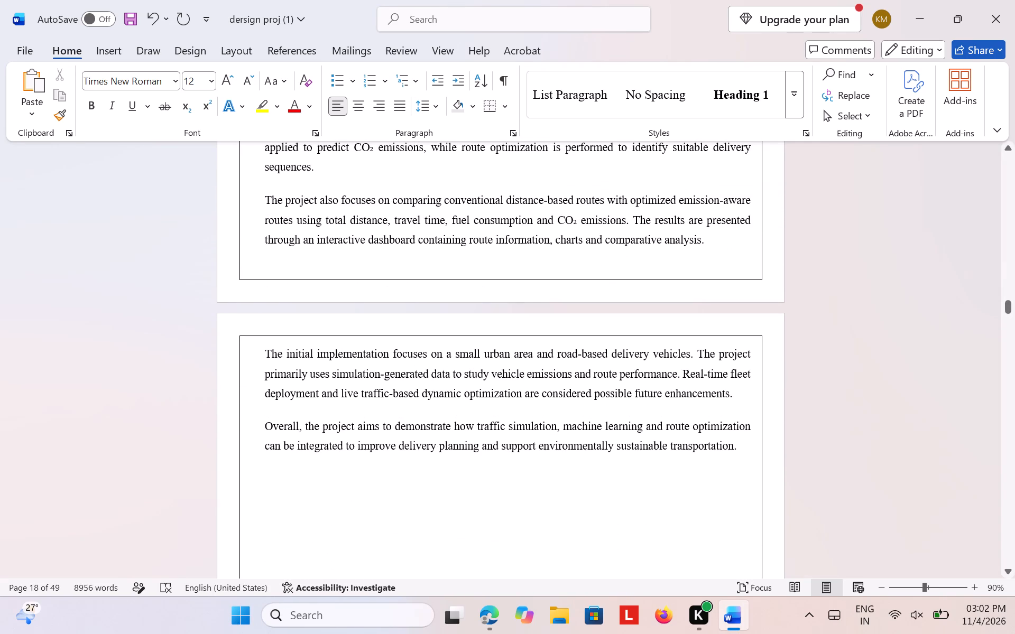
left_click_drag(745, 452, 336, 184)
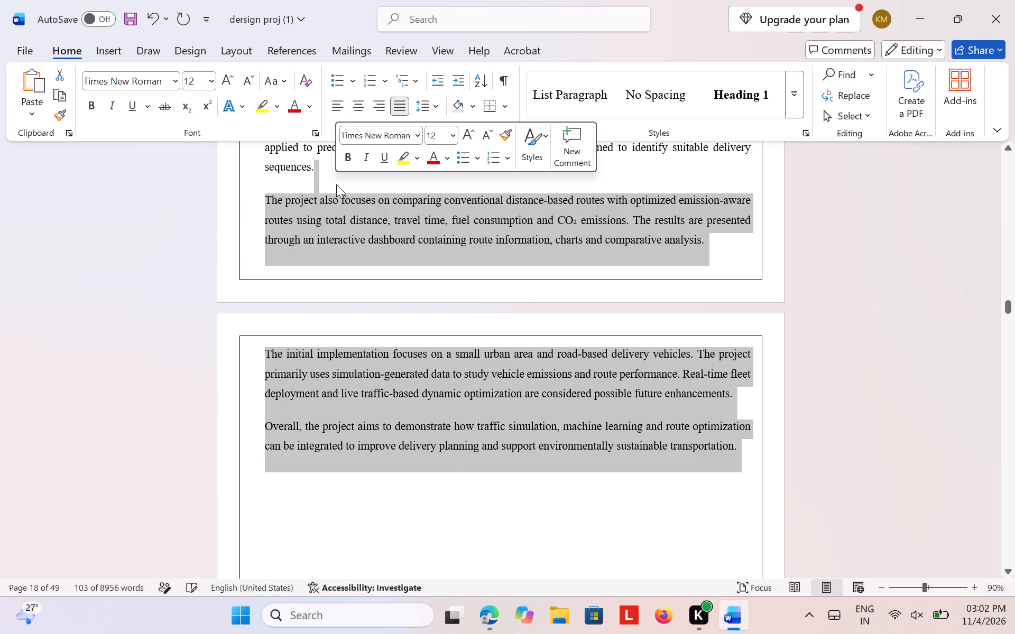
left_click(454, 454)
scroll(502, 579, "up", 1)
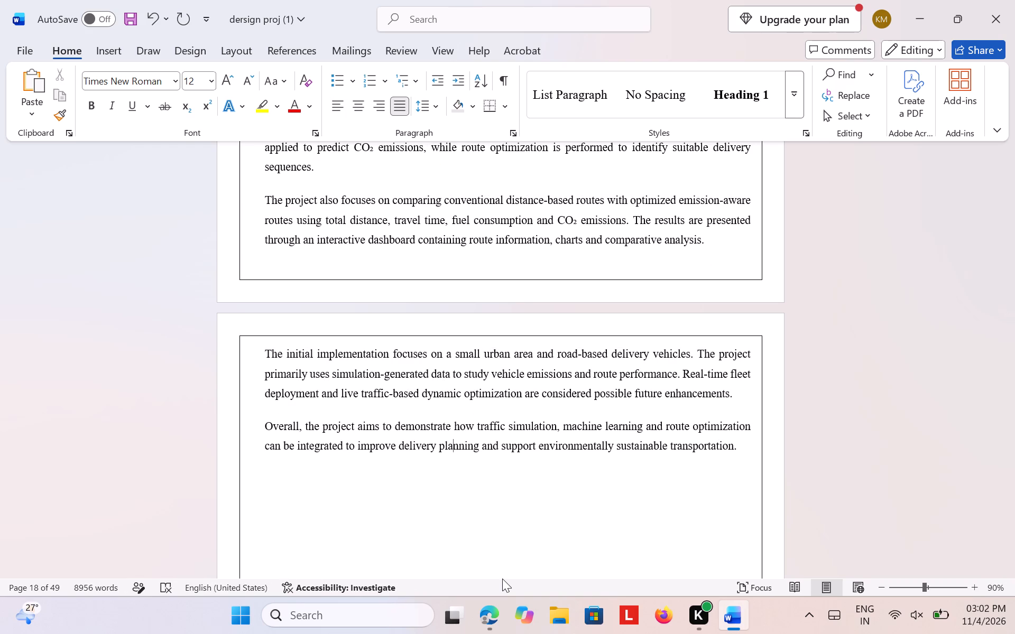
double_click(502, 579)
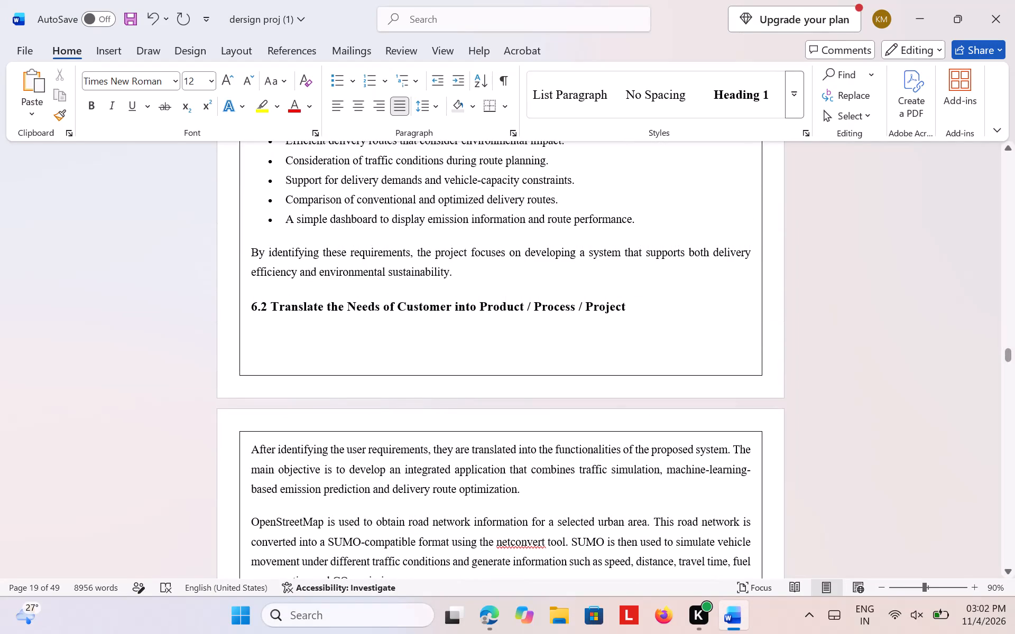
Insert two blank lines before the "6.2 Translate the Needs of Customer into Product / Process / Project" heading to push it onto the next page.
left_click(464, 286)
key("Return")
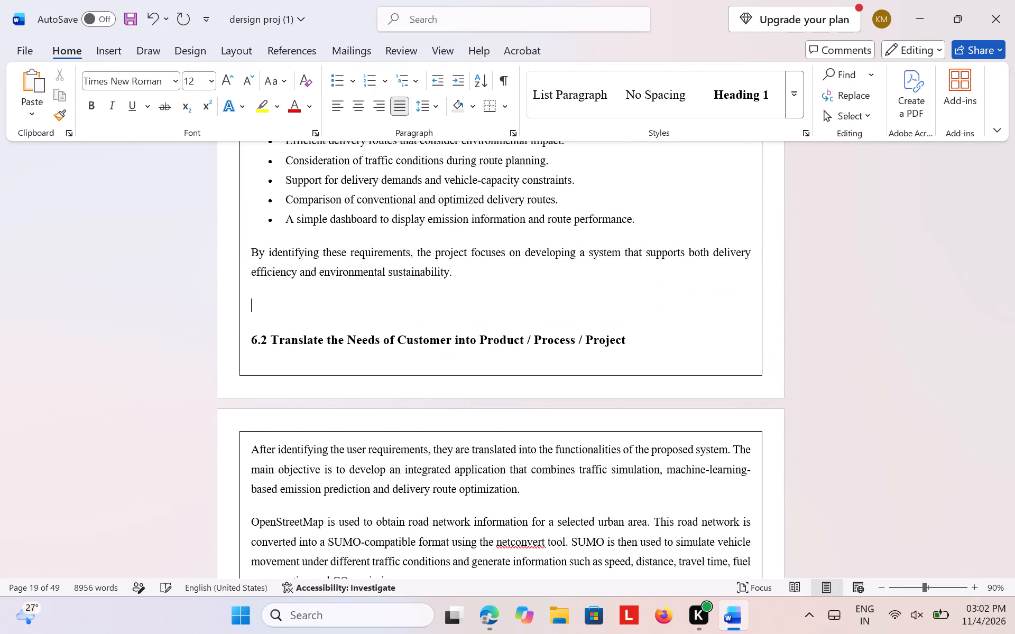
key("Return")
scroll(464, 286, "down", 8)
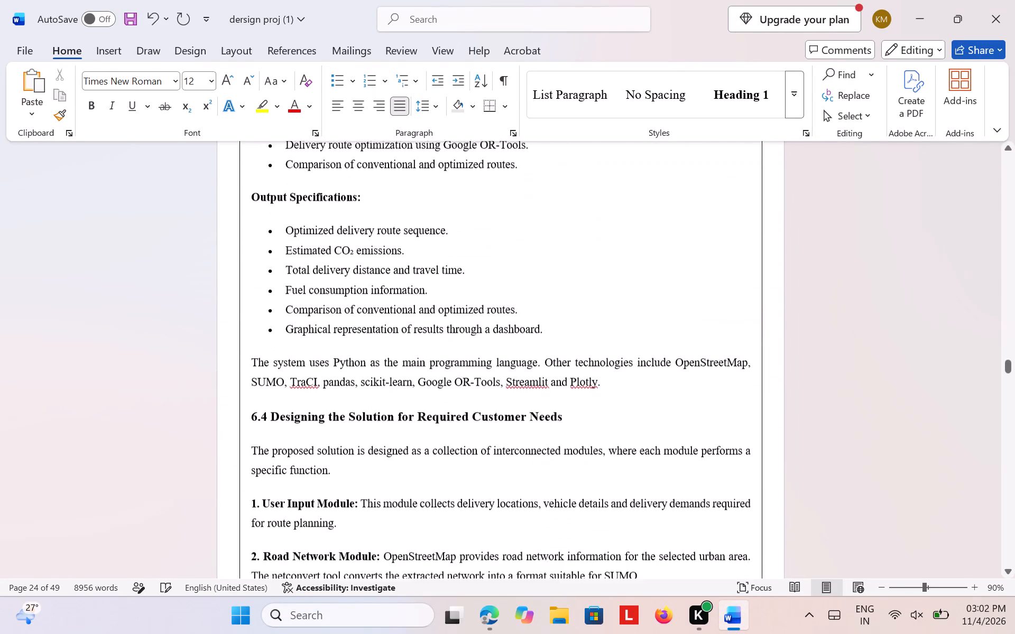
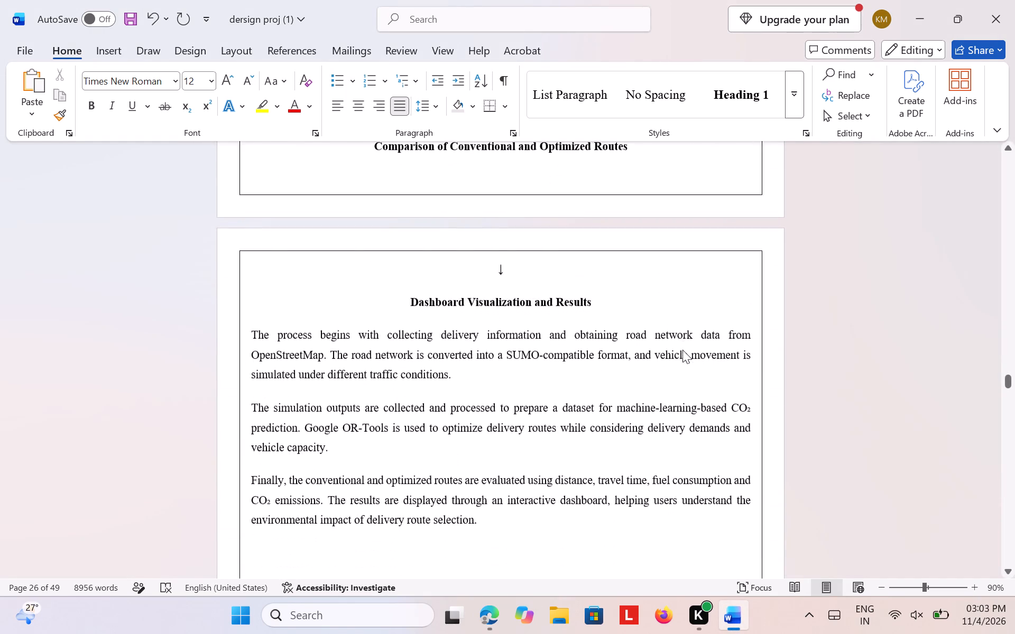
scroll(682, 350, "down", 7)
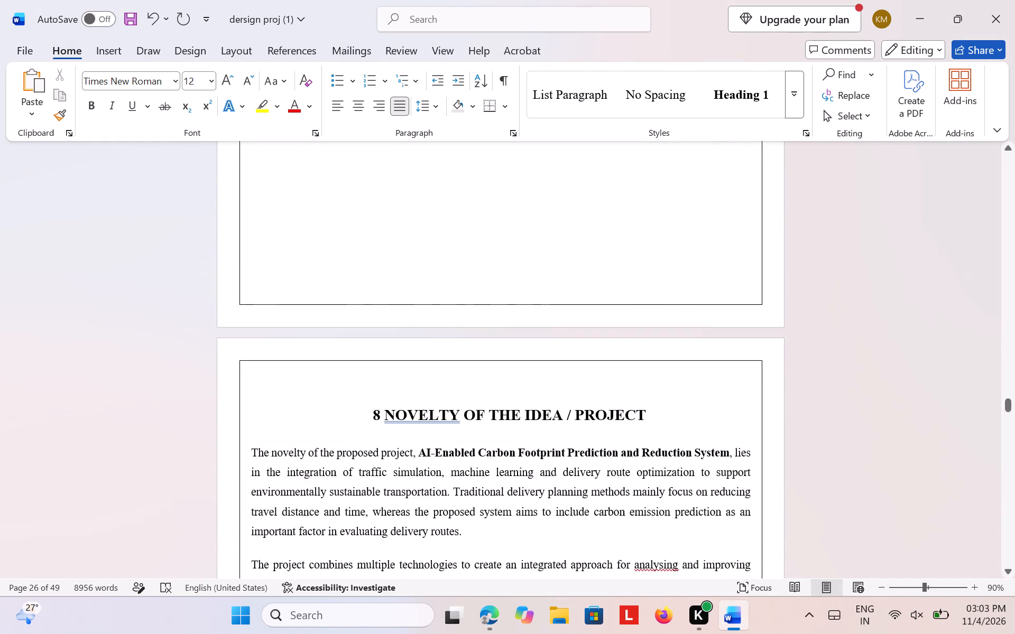
left_click(408, 463)
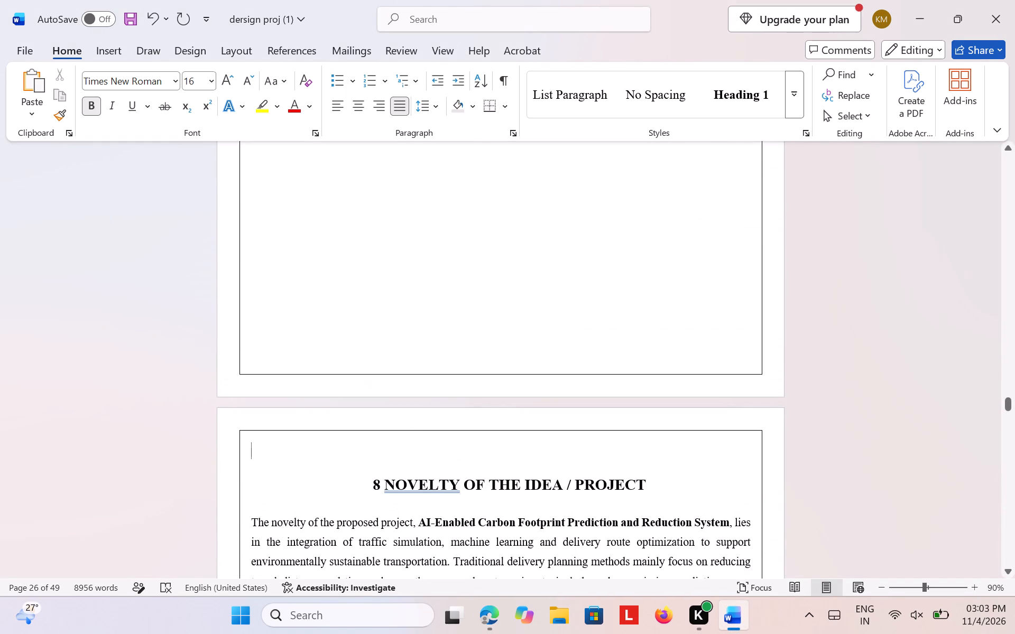
key("BackSpace")
Shrink the first screenshot under "10. RESULTS AND DISCUSSTION" to fit inside the page border, and insert a blank line between the heading and it.
scroll(408, 463, "down", 9)
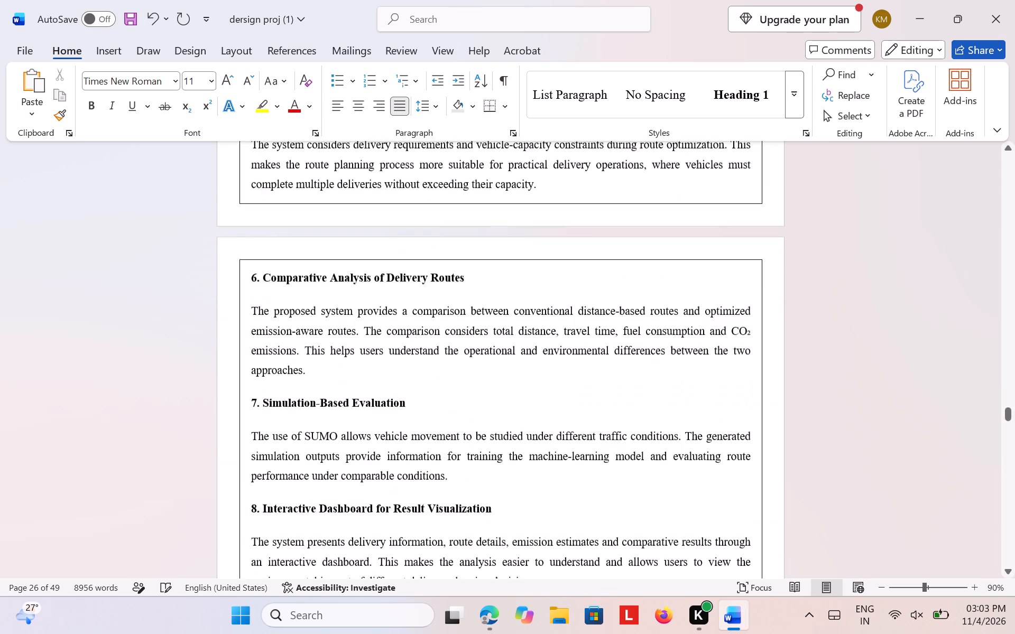
scroll(408, 463, "down", 5)
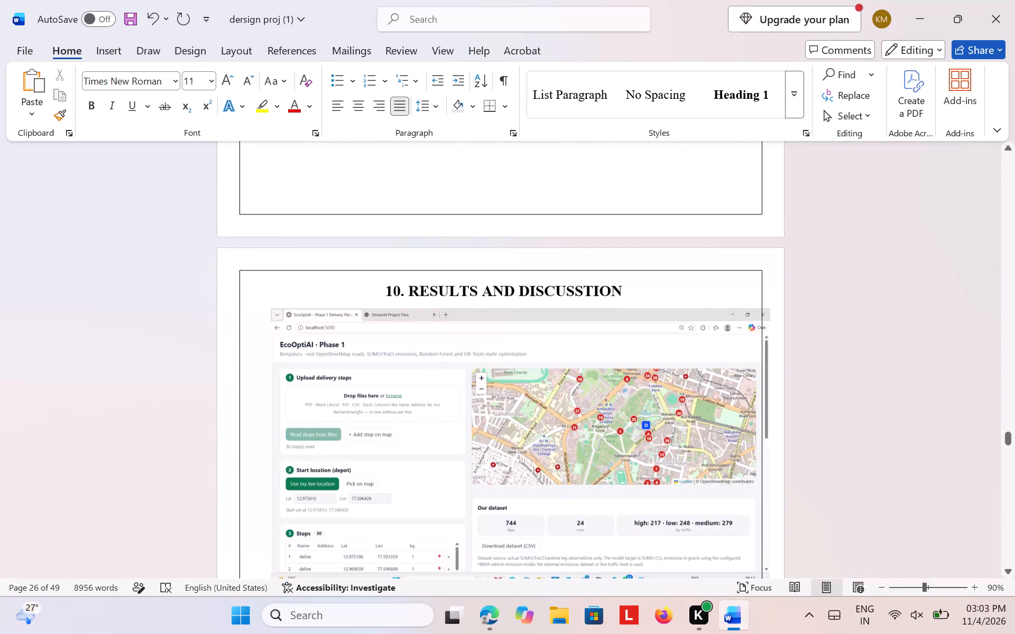
left_click(453, 483)
left_click_drag(448, 457, 414, 447)
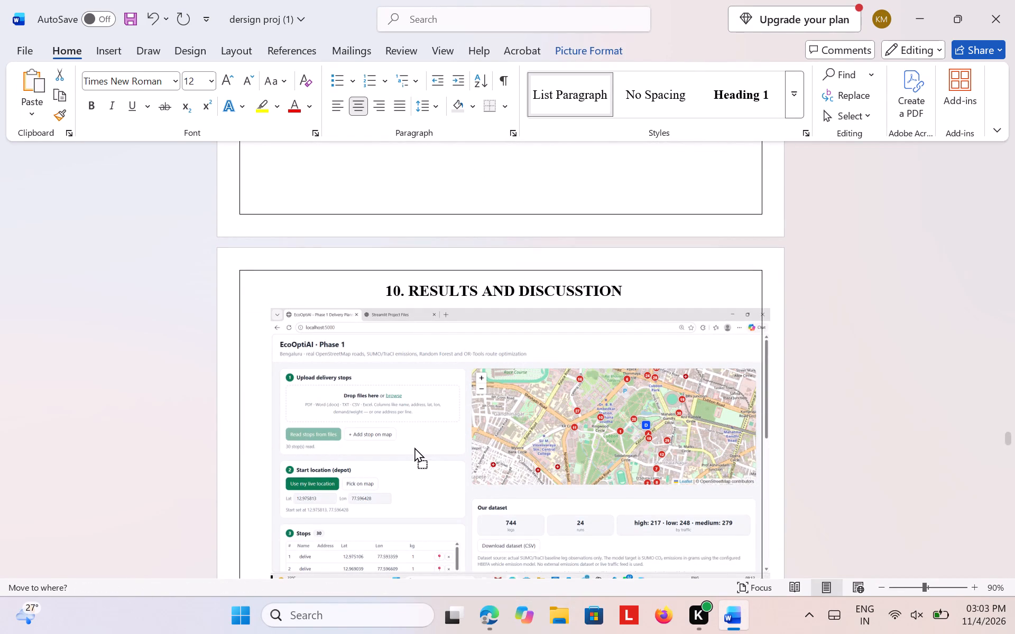
left_click_drag(414, 447, 266, 456)
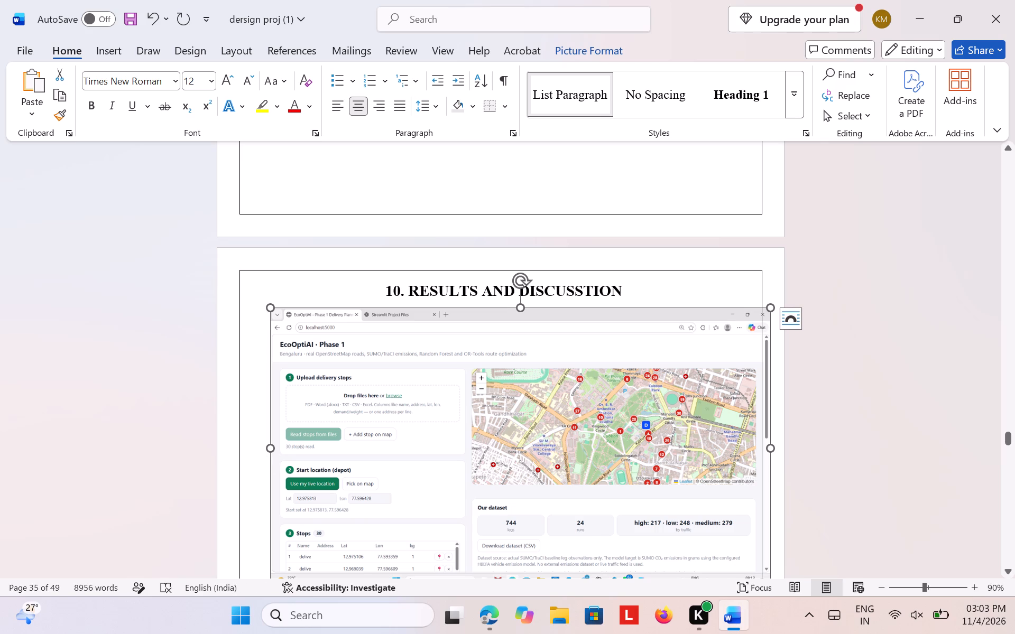
left_click_drag(269, 308, 311, 351)
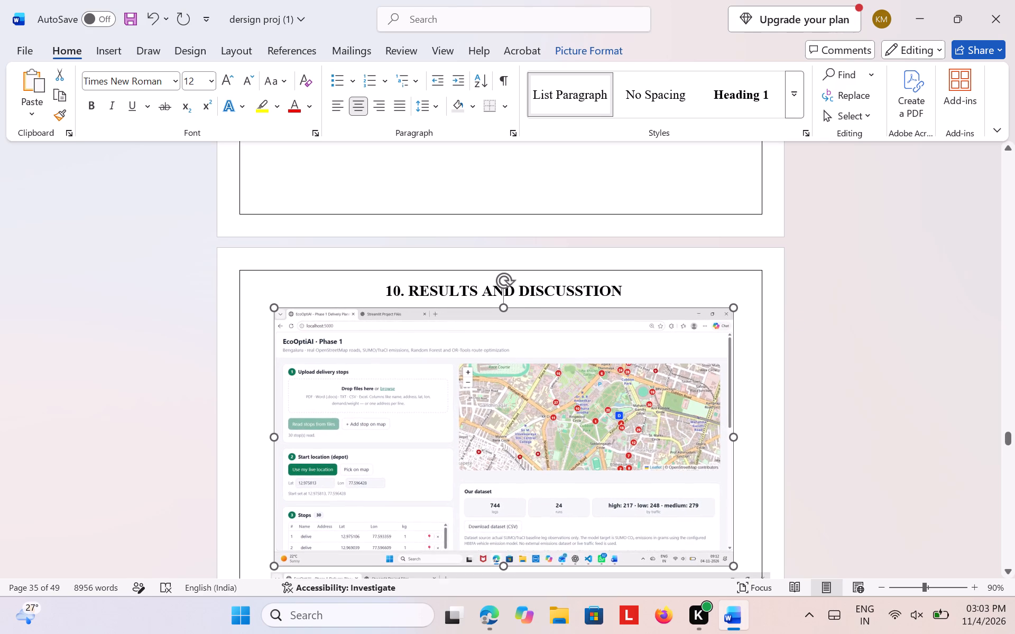
left_click_drag(311, 351, 316, 356)
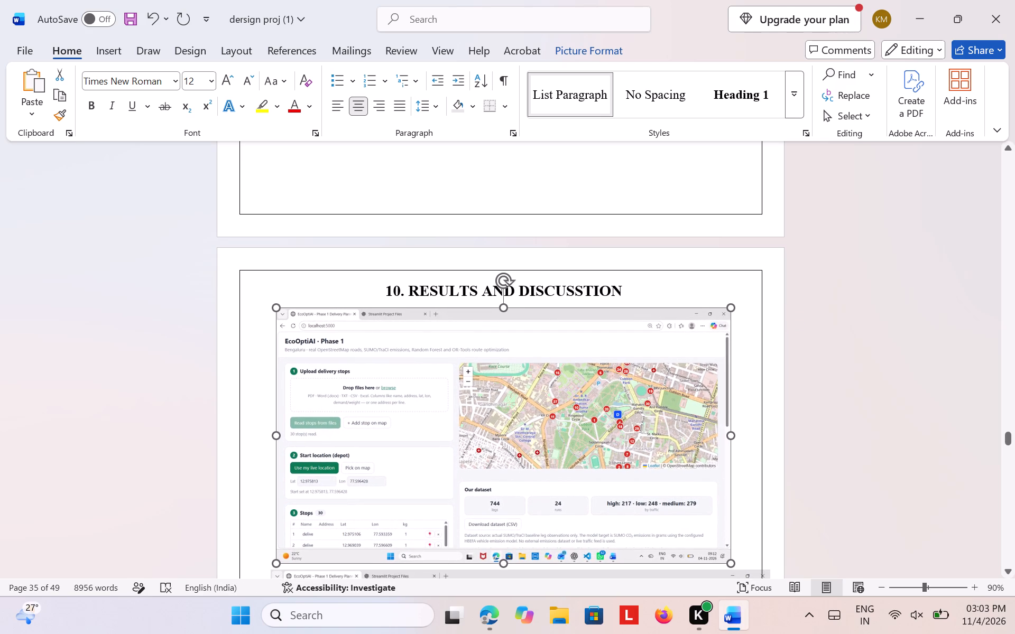
left_click(642, 288)
key("Return")
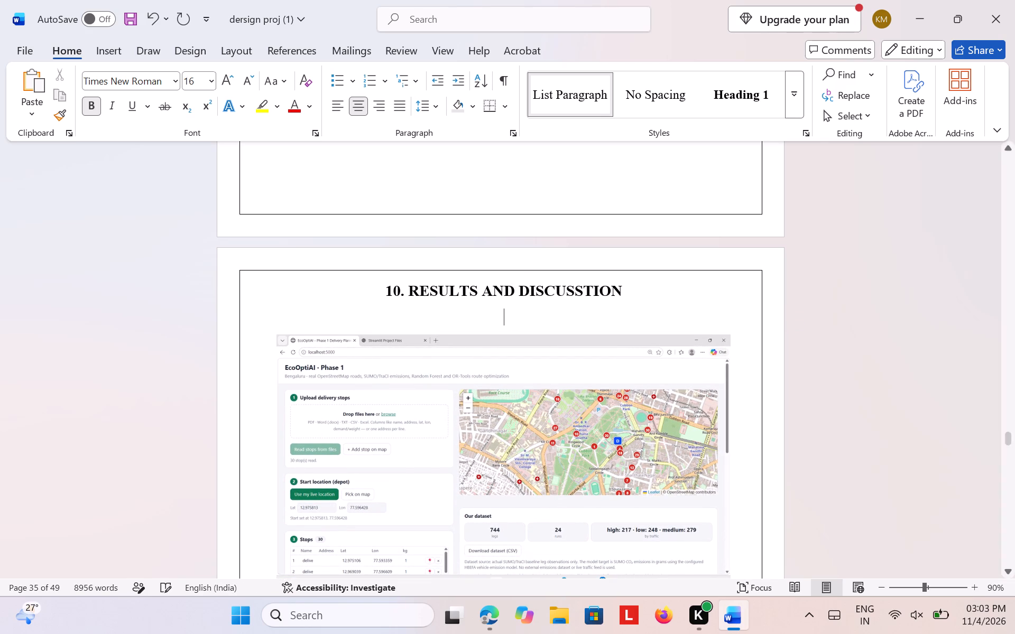
Shrink the second results screenshot, with the running simulation, to fit inside the page border and insert a blank line above it.
scroll(644, 361, "down", 3)
left_click(594, 359)
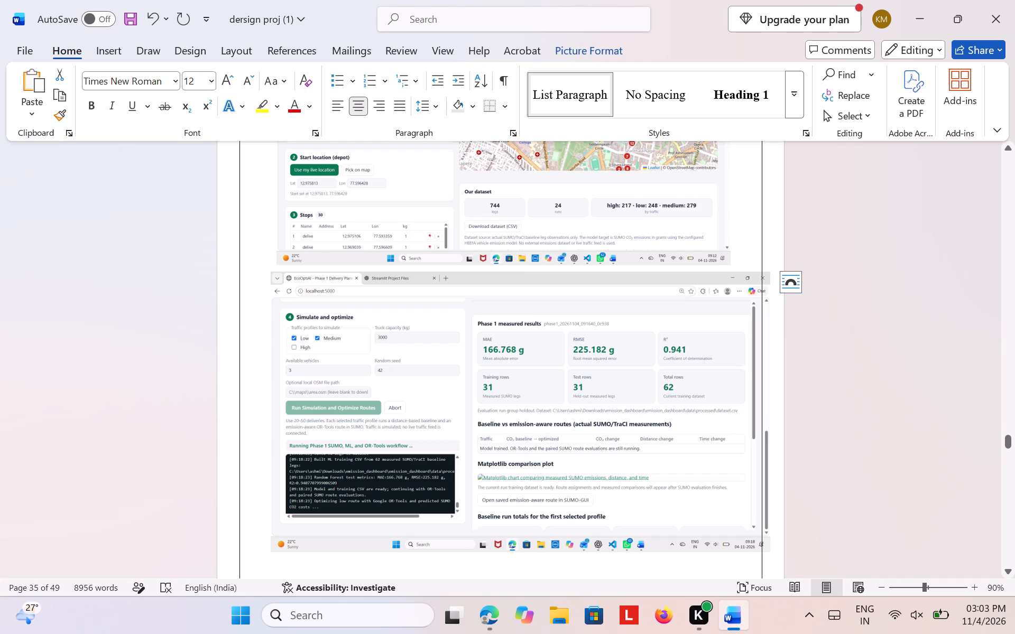
left_click_drag(270, 271, 309, 334)
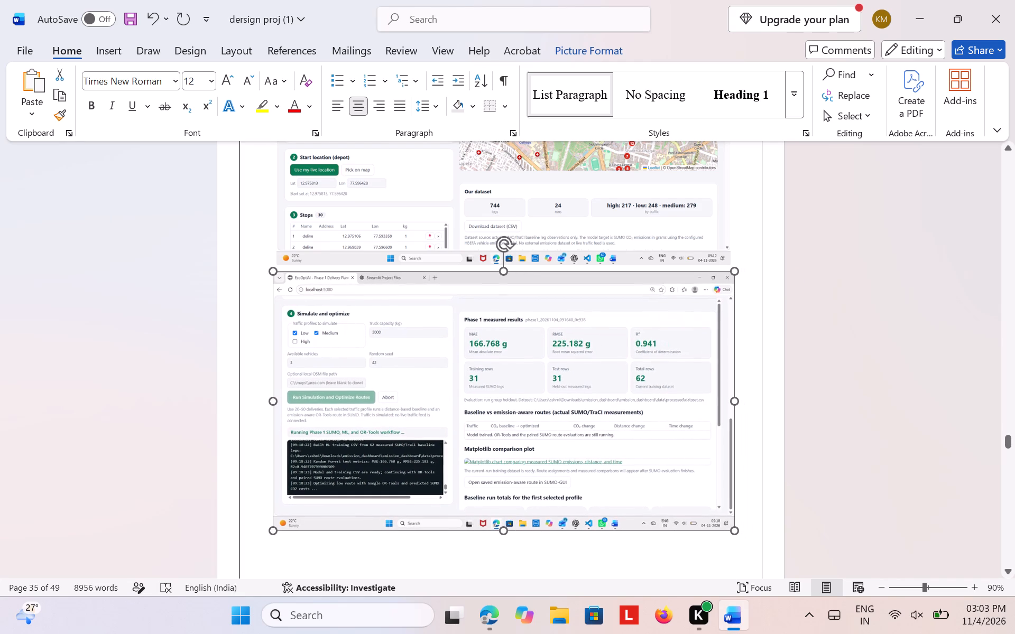
left_click_drag(309, 334, 321, 348)
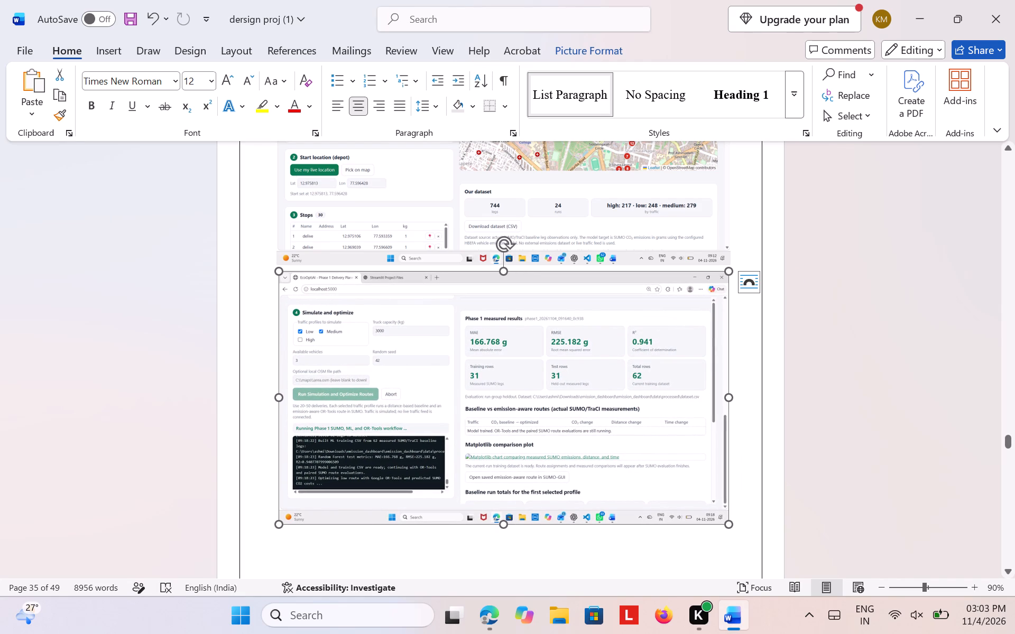
left_click(732, 254)
key("Return")
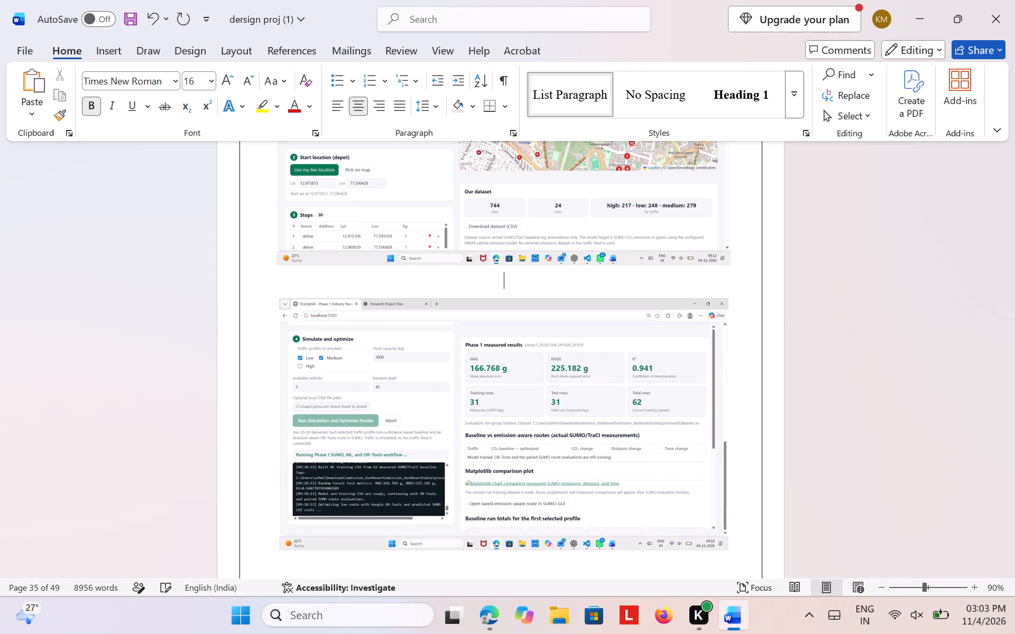
Shrink the third results screenshot, with the Matplotlib comparison plot charts, to fit inside the page border.
scroll(732, 254, "down", 4)
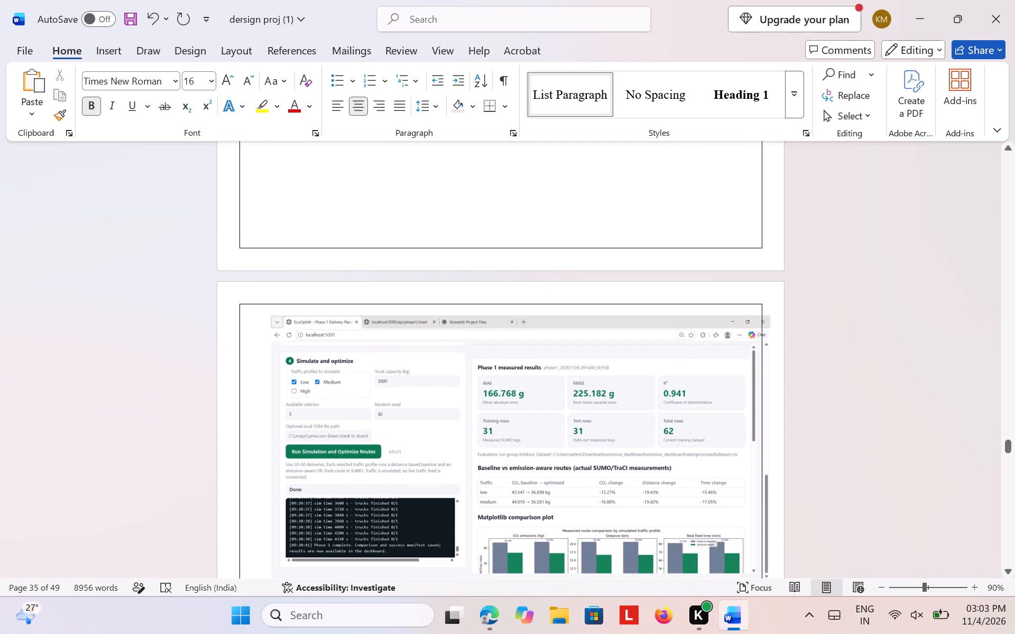
left_click(637, 420)
left_click_drag(271, 316, 306, 362)
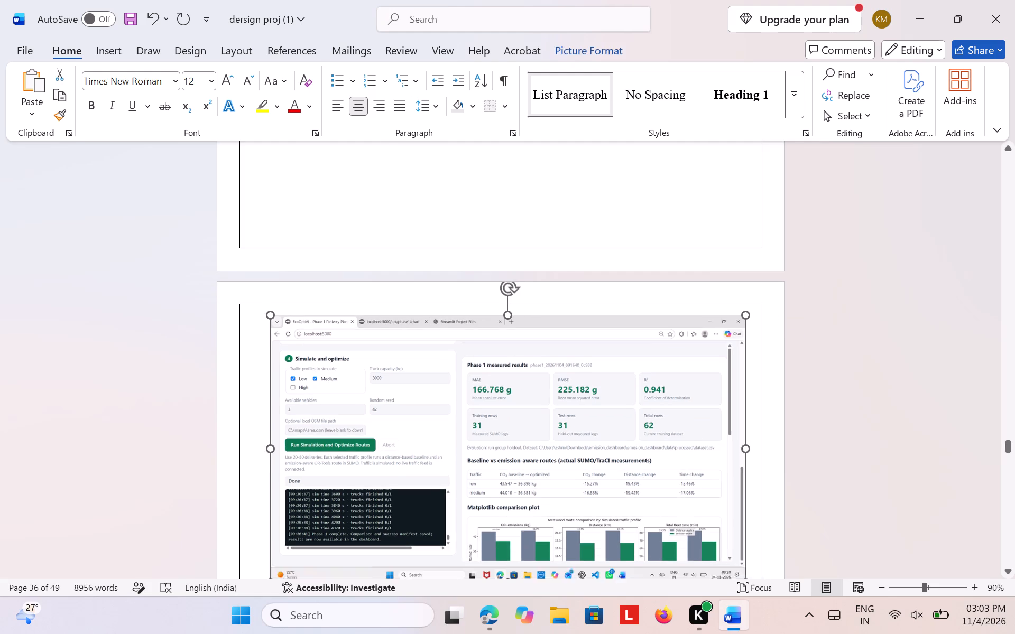
left_click_drag(306, 362, 320, 376)
Shrink the fourth results screenshot, with the baseline run totals, to fit inside the page border and insert a blank line above it.
scroll(473, 402, "down", 6)
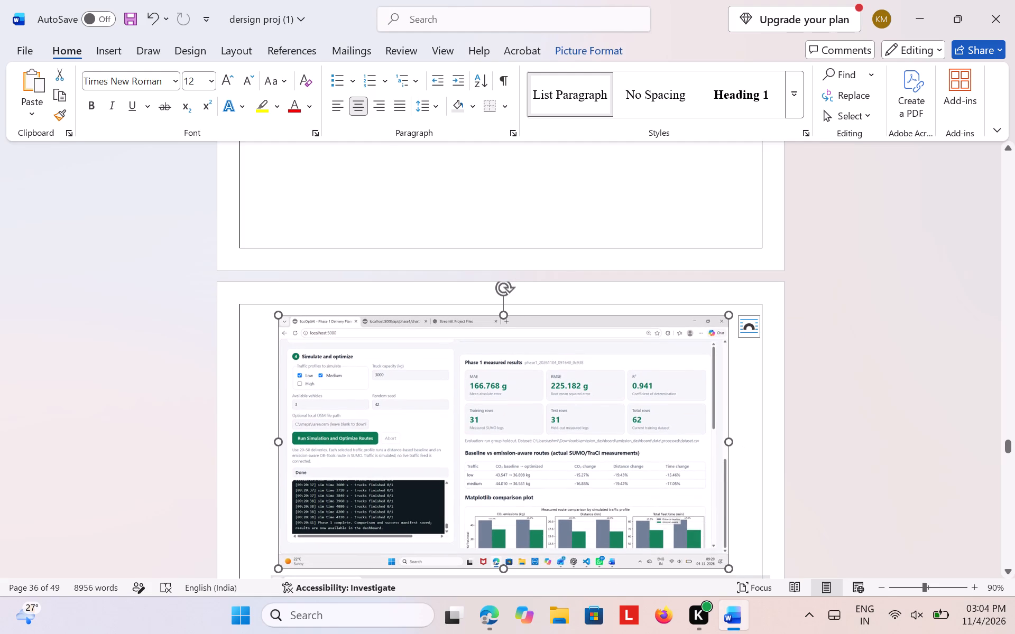
scroll(602, 206, "down", 2)
left_click(519, 281)
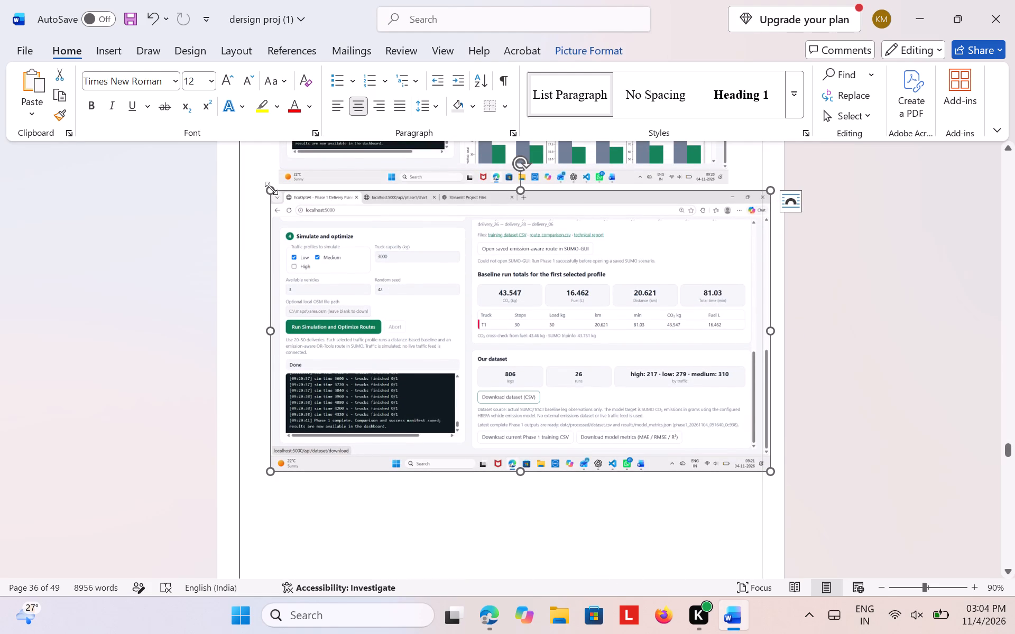
left_click_drag(271, 188, 322, 241)
scroll(493, 484, "up", 1)
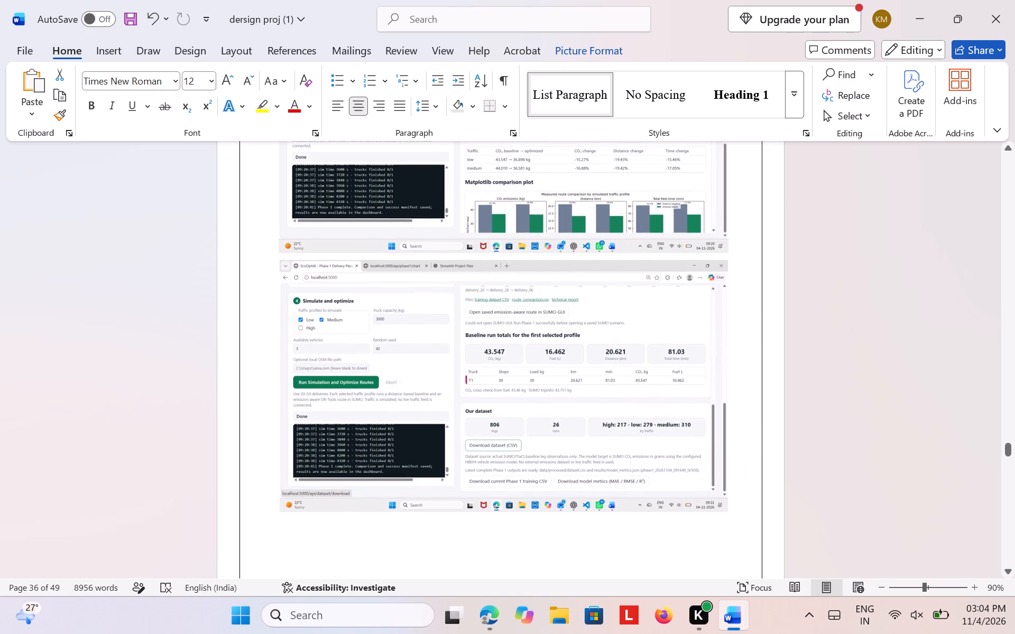
left_click(749, 248)
key("Return")
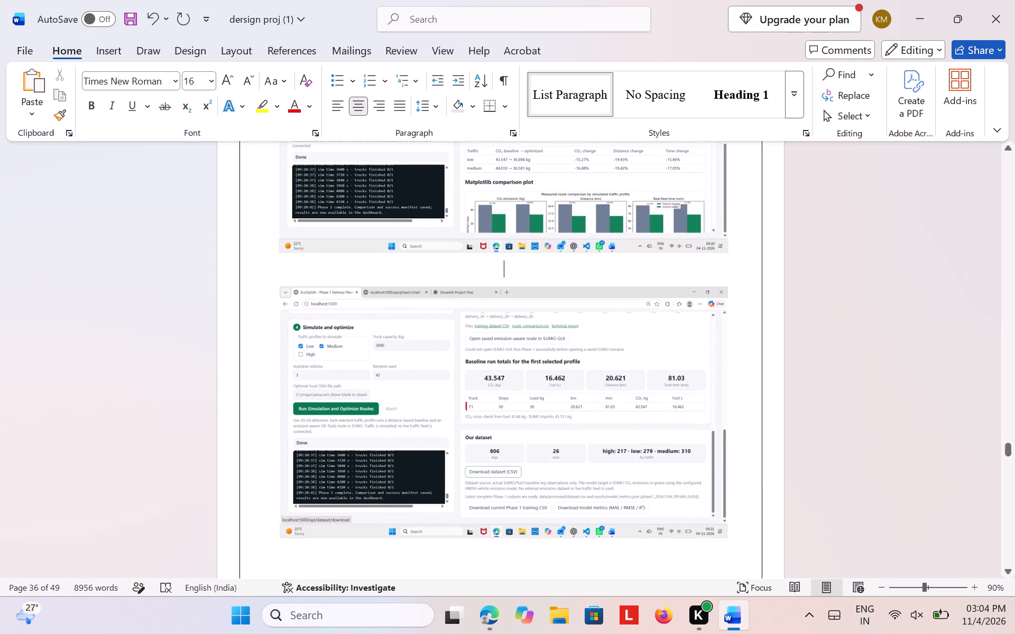
Shrink the green SUMO road network screenshot to fit inside the page border, matching the other results images.
scroll(654, 284, "down", 4)
left_click(511, 433)
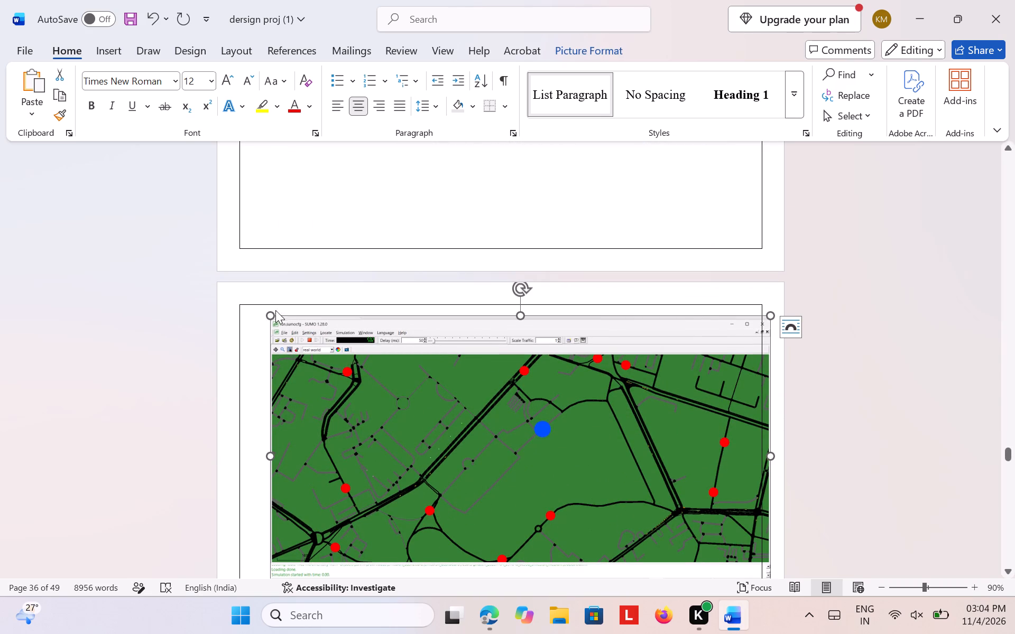
left_click_drag(268, 317, 319, 358)
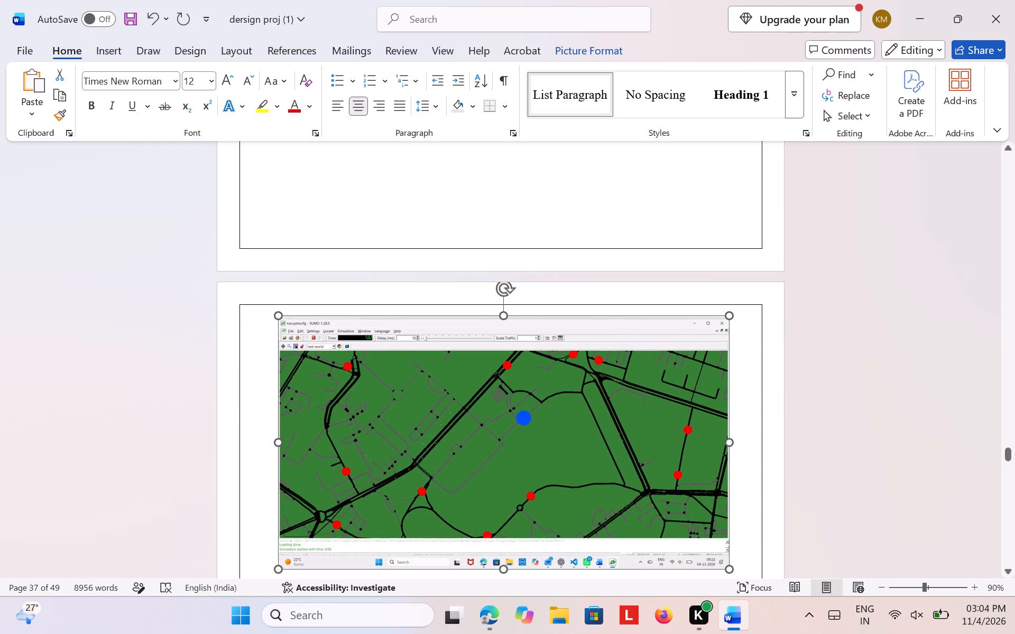
left_click_drag(319, 358, 318, 358)
Check the layout of section 11, its future directions and the References list up to the SOURCE CODE heading.
scroll(603, 366, "down", 4)
scroll(799, 430, "down", 2)
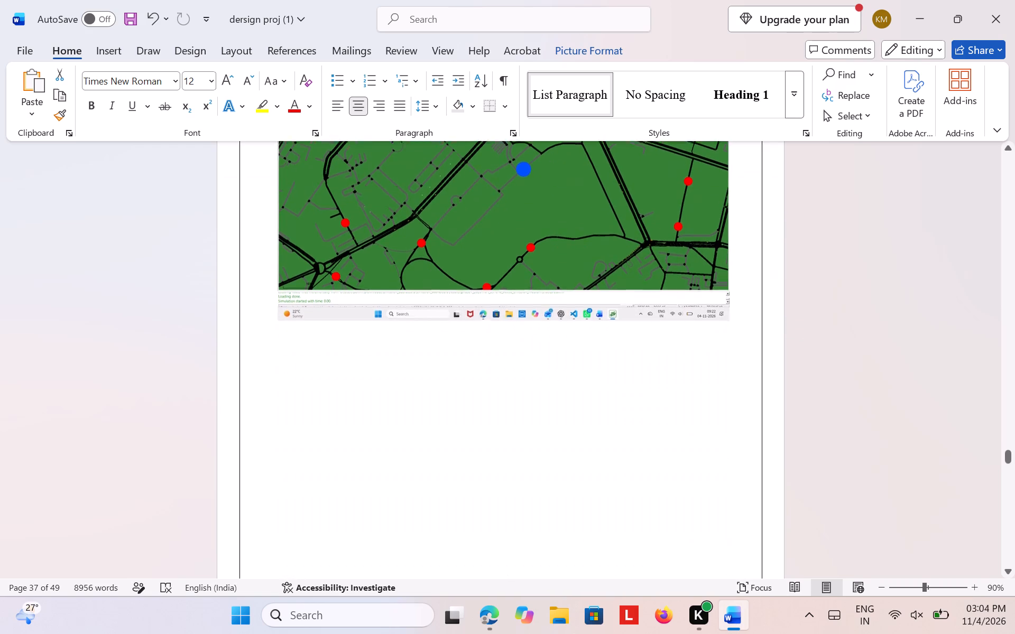
scroll(799, 430, "down", 4)
scroll(799, 430, "up", 2)
scroll(799, 430, "down", 1)
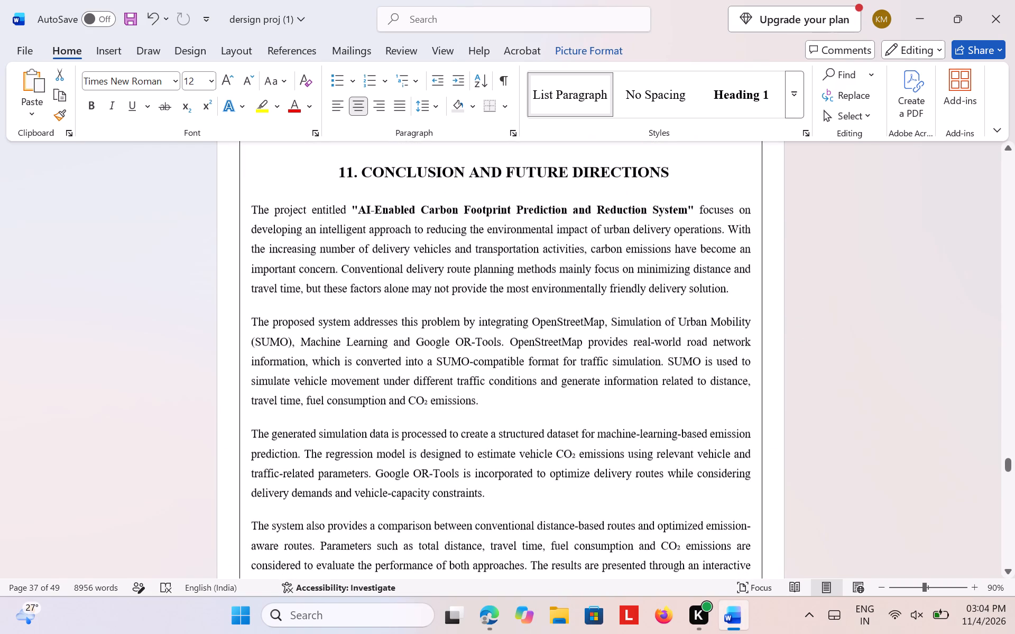
scroll(799, 430, "down", 4)
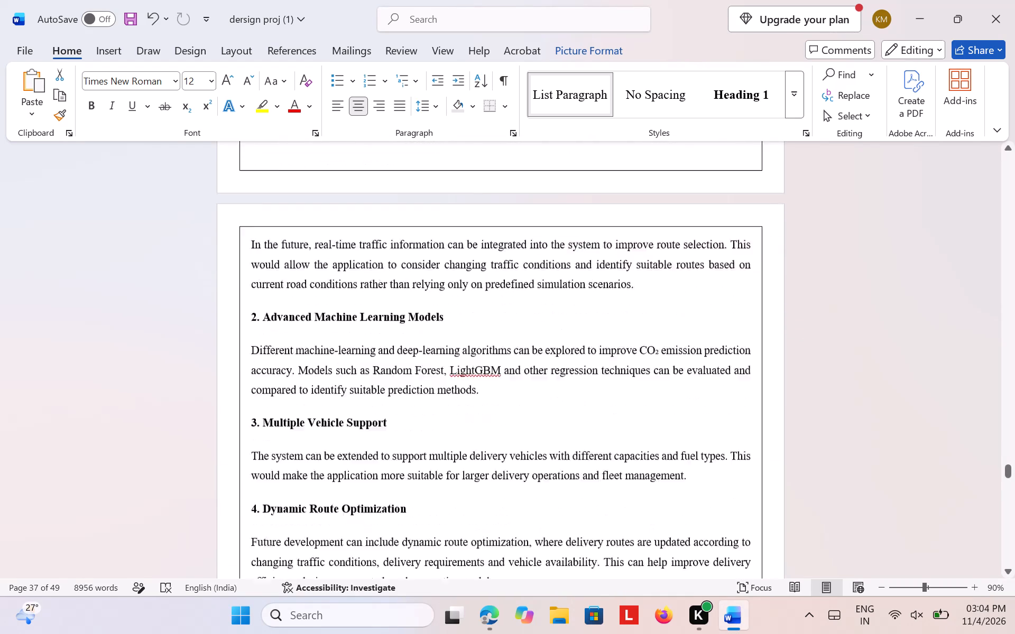
scroll(799, 430, "down", 3)
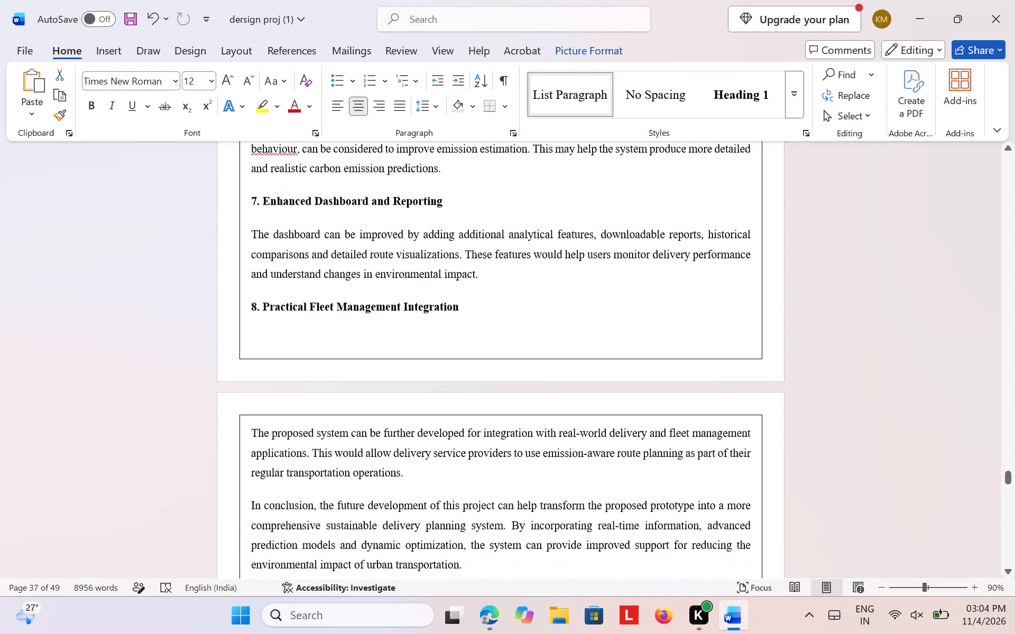
scroll(799, 430, "down", 3)
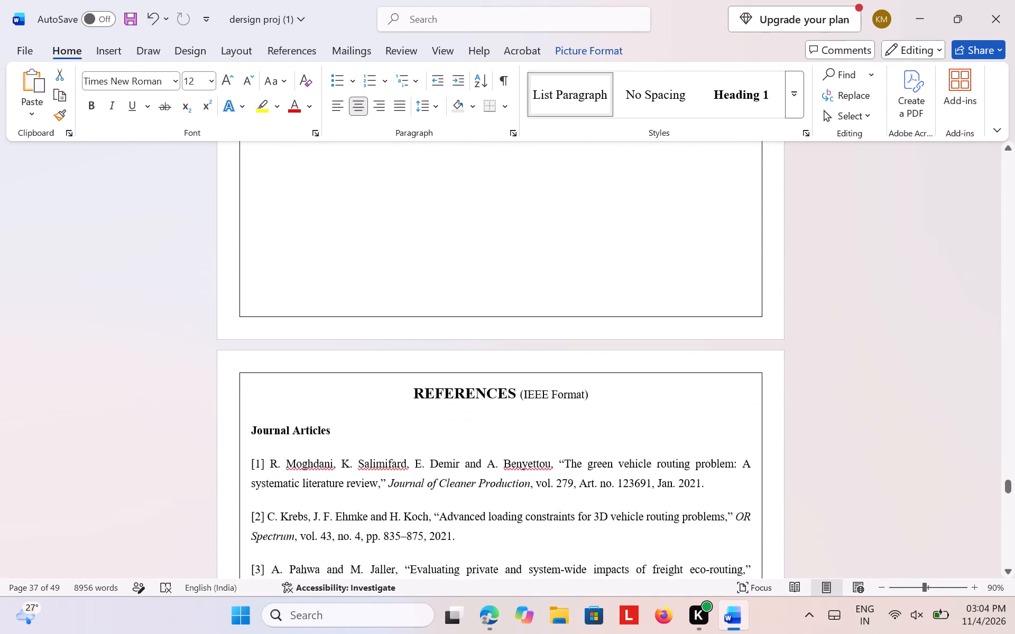
scroll(799, 430, "down", 1)
scroll(799, 430, "up", 2)
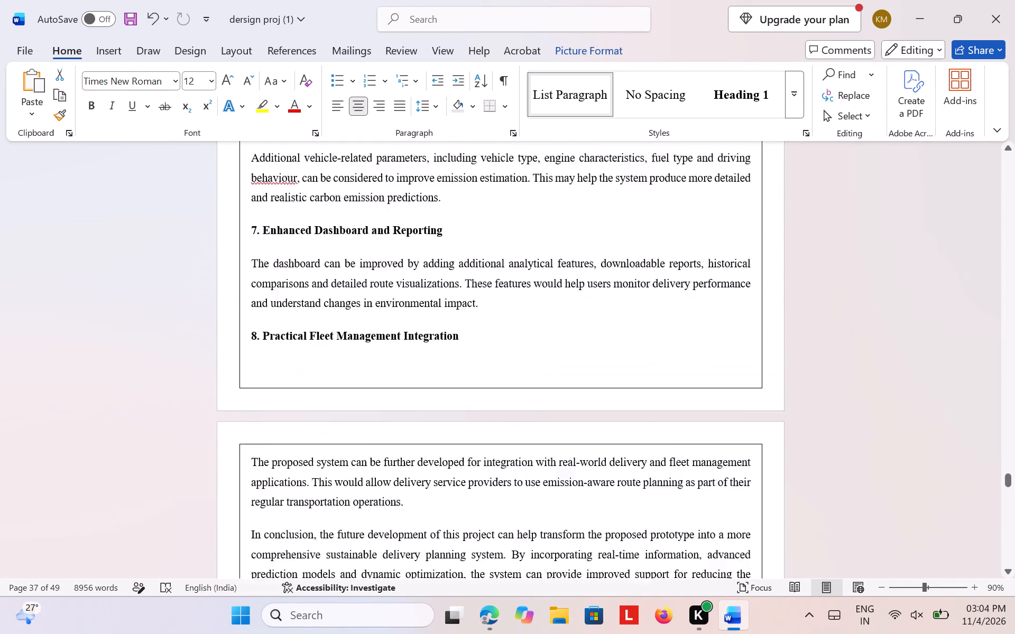
scroll(799, 430, "down", 6)
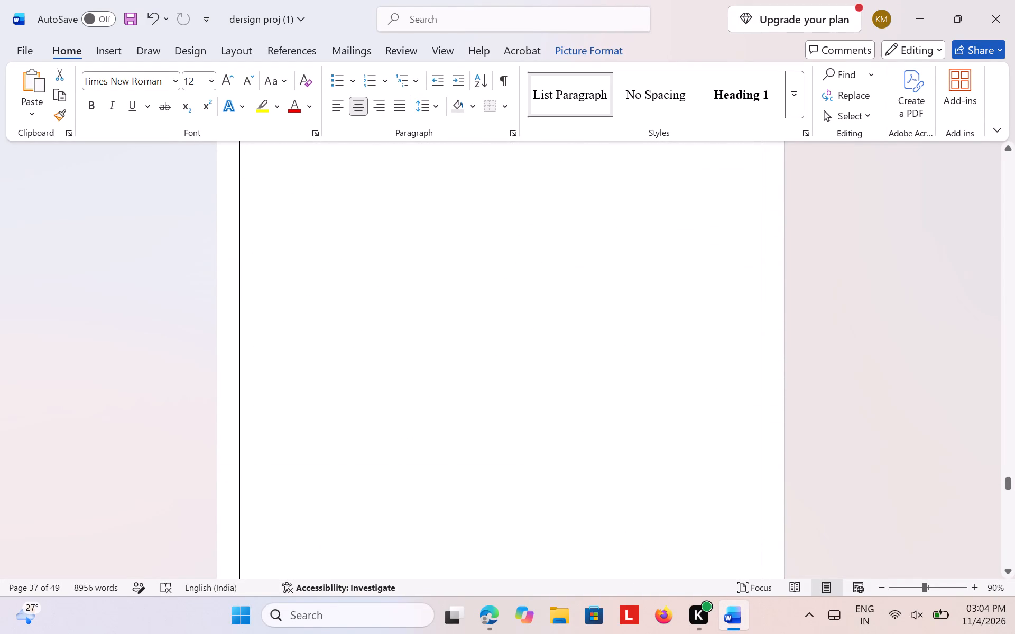
scroll(660, 445, "down", 2)
scroll(454, 435, "down", 2)
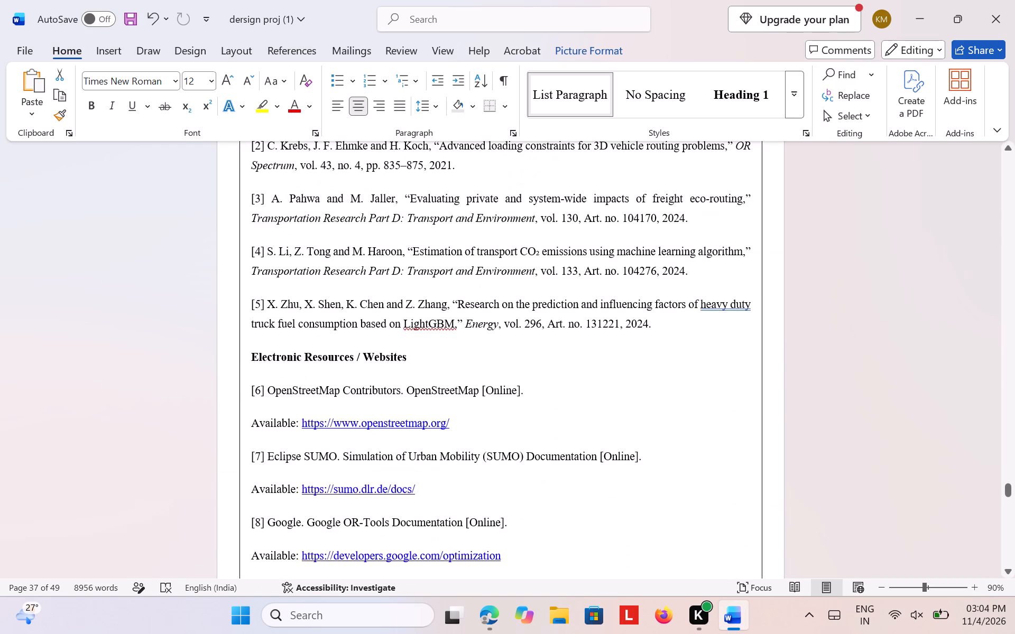
scroll(454, 435, "down", 1)
scroll(309, 444, "down", 3)
Check how the References list spills onto the page with the SOURCE CODE heading.
left_click(295, 293)
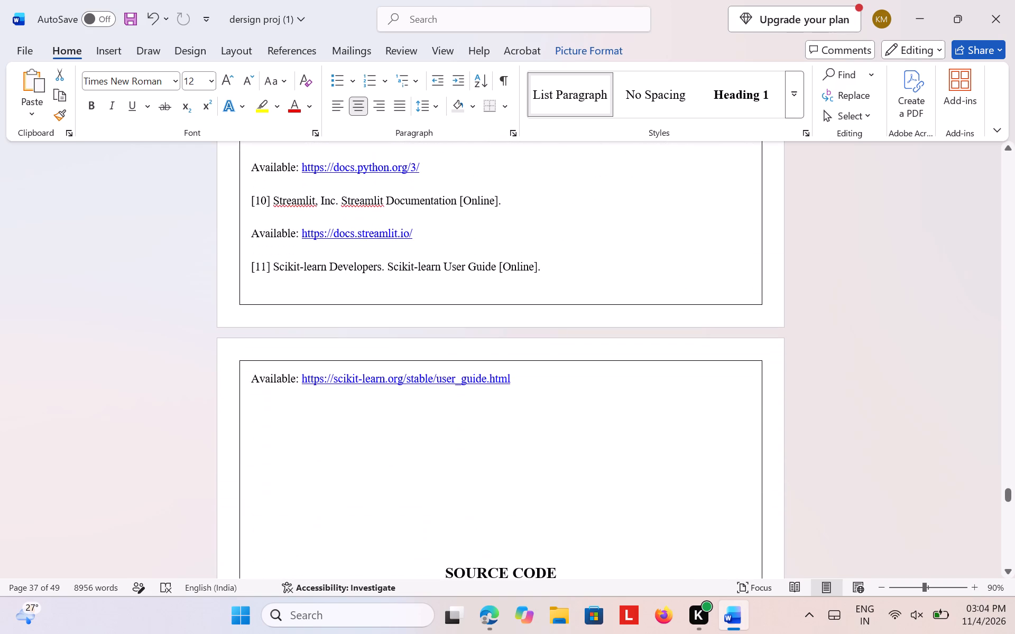
left_click(278, 248)
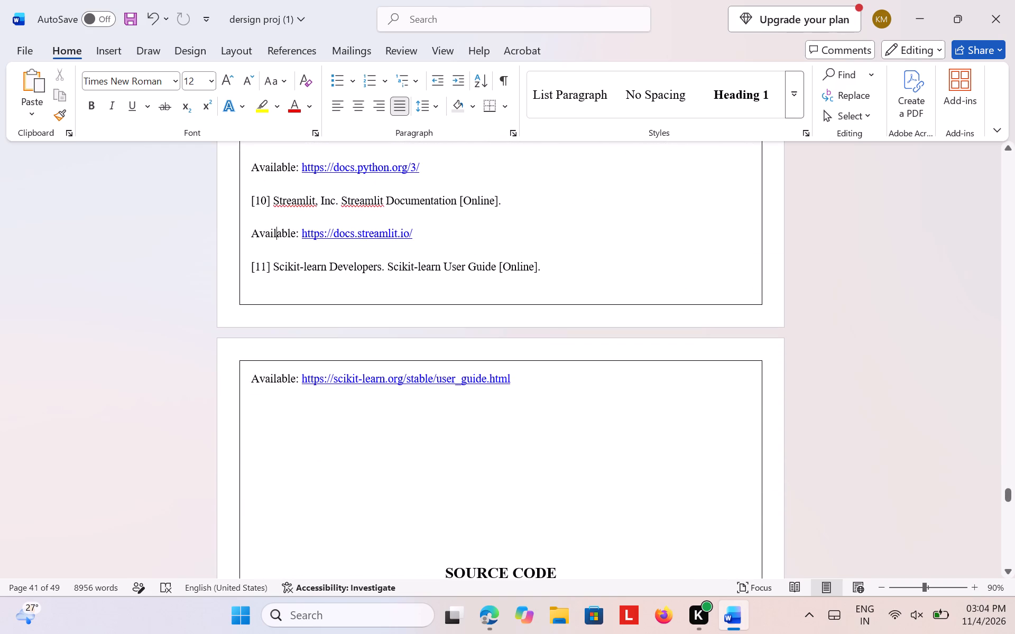
scroll(278, 248, "up", 17)
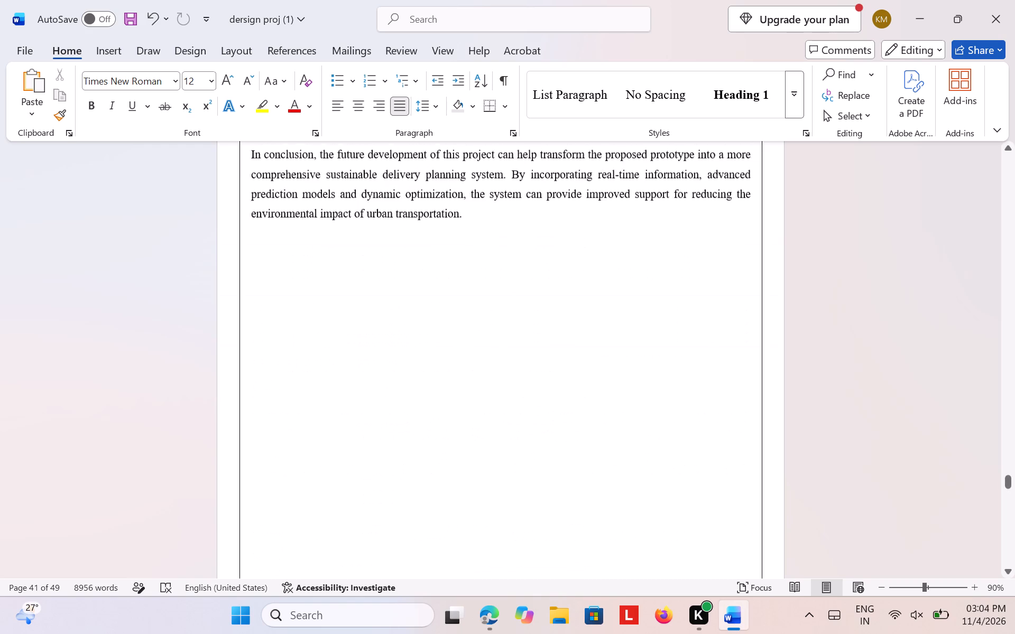
scroll(278, 248, "down", 1)
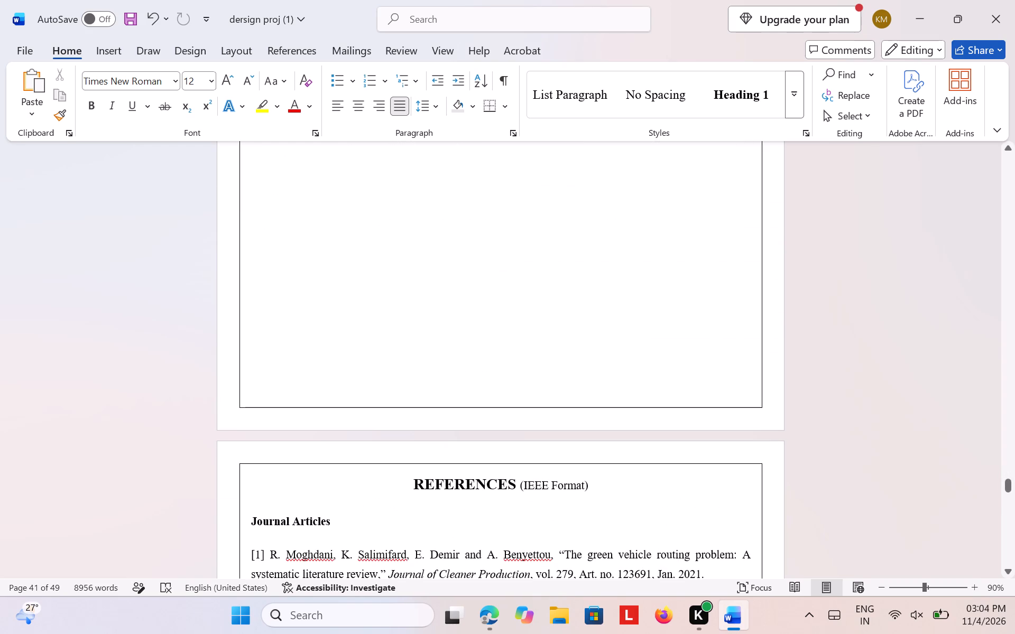
left_click(266, 537)
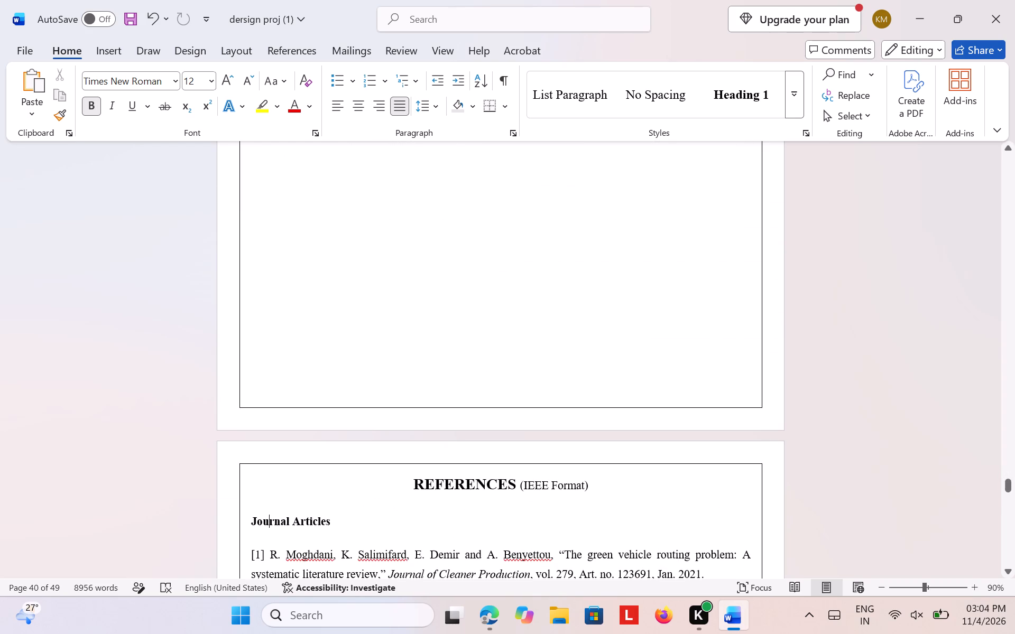
key("Up")
key("Down")
scroll(266, 537, "down", 5)
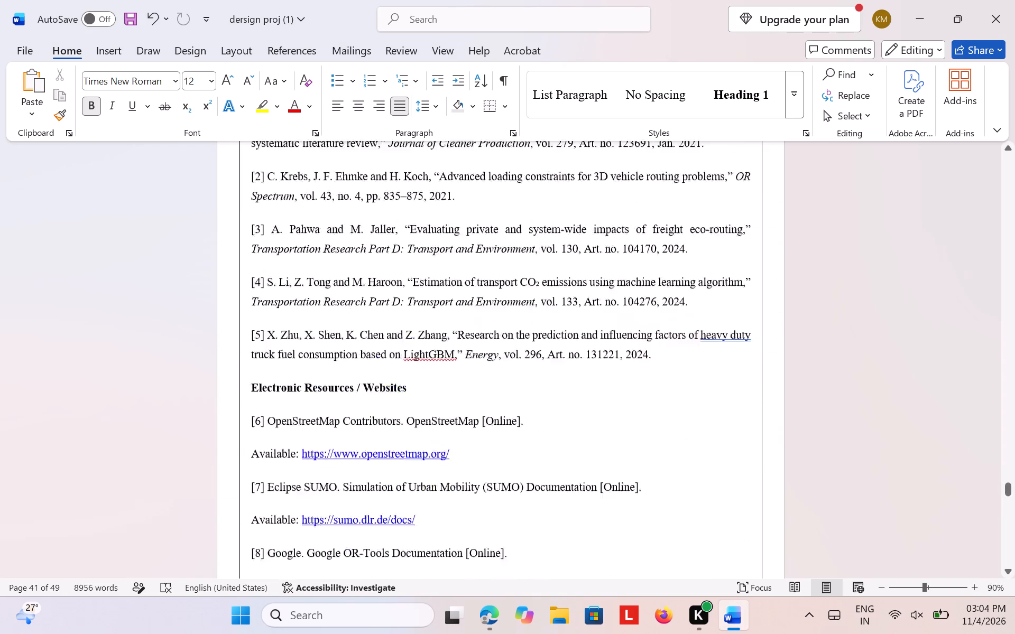
scroll(266, 537, "down", 3)
scroll(266, 537, "up", 2)
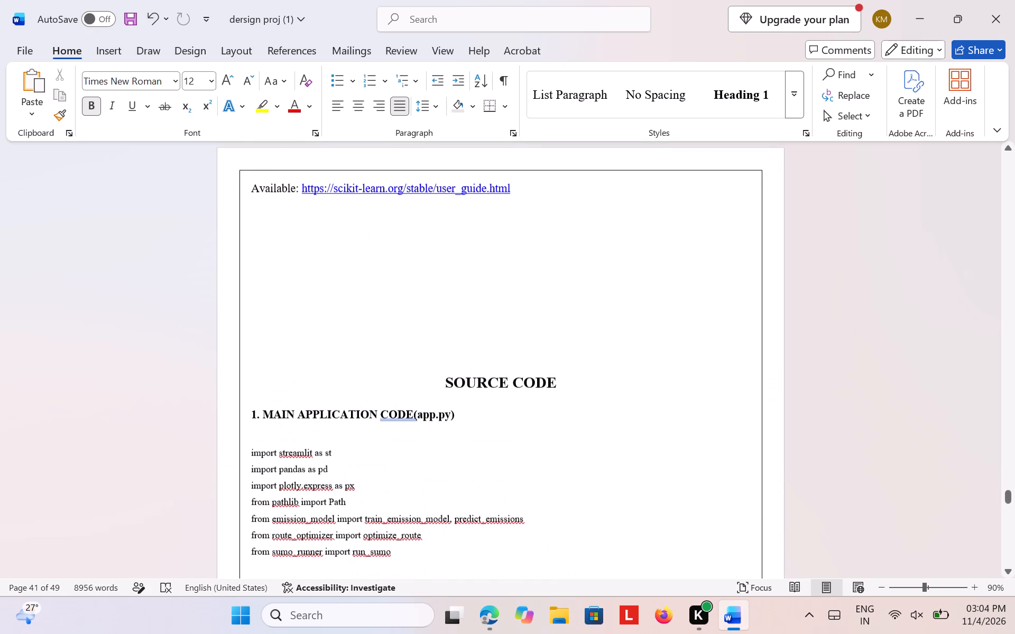
Delete surplus blank lines between the scikit-learn user guide link and the SOURCE CODE heading.
scroll(266, 537, "up", 1)
left_click(318, 351)
key("BackSpace")
key("BackSpace")
key("BackSpace")
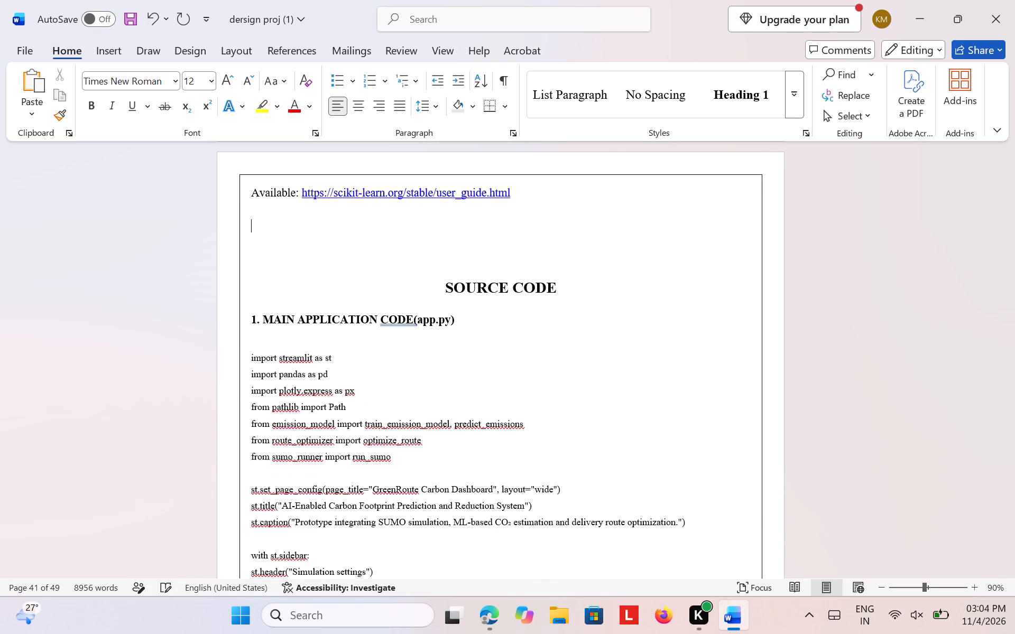
key("BackSpace")
Review the page layout of the source code listings through to the SUBMISSION PAGE OF THE PAPER heading.
scroll(477, 347, "down", 2)
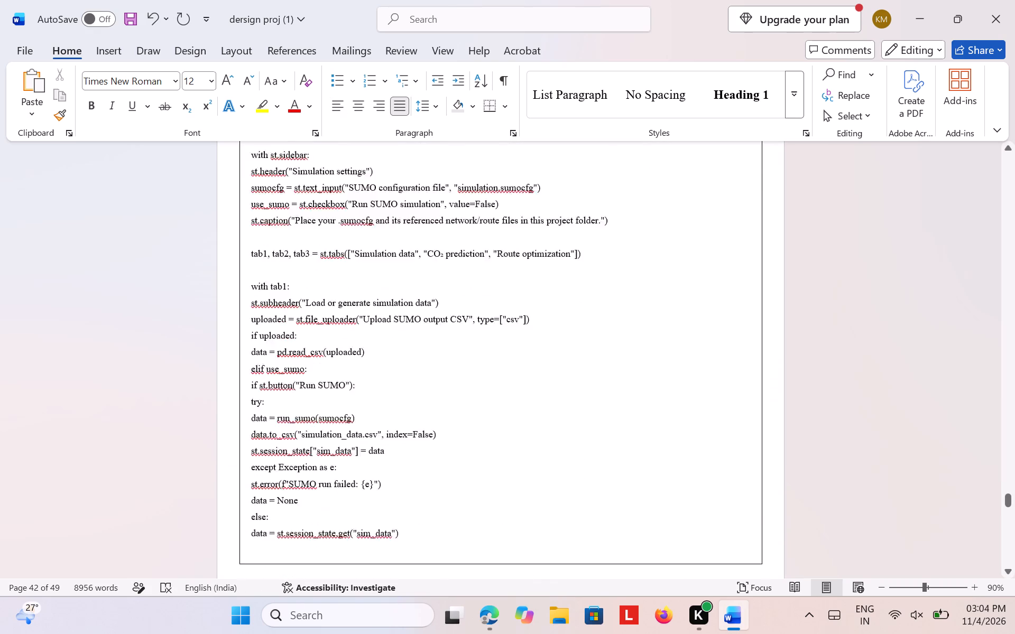
scroll(477, 347, "down", 9)
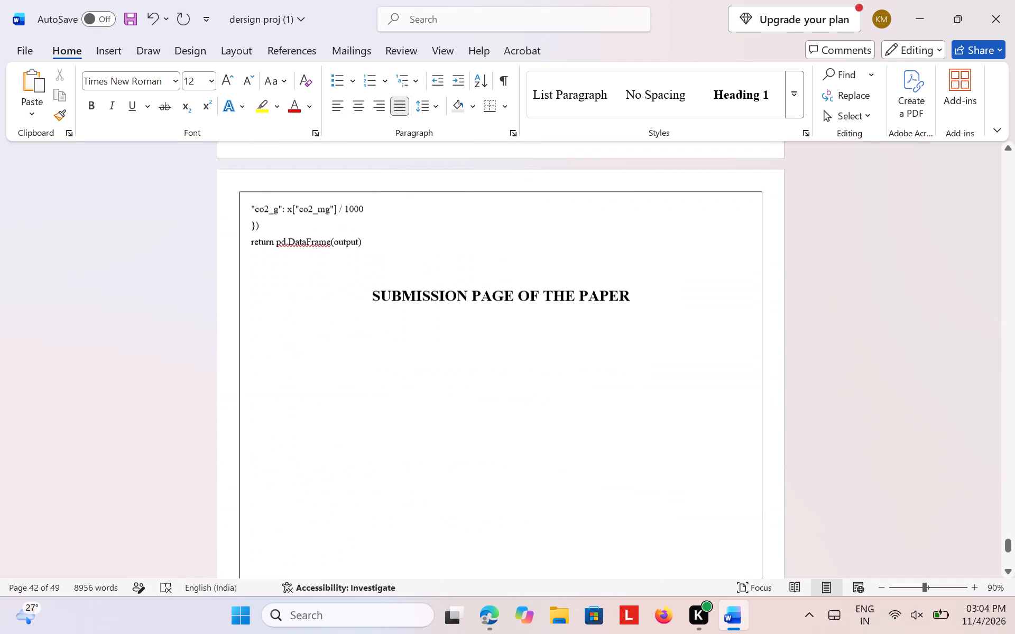
scroll(393, 289, "up", 6)
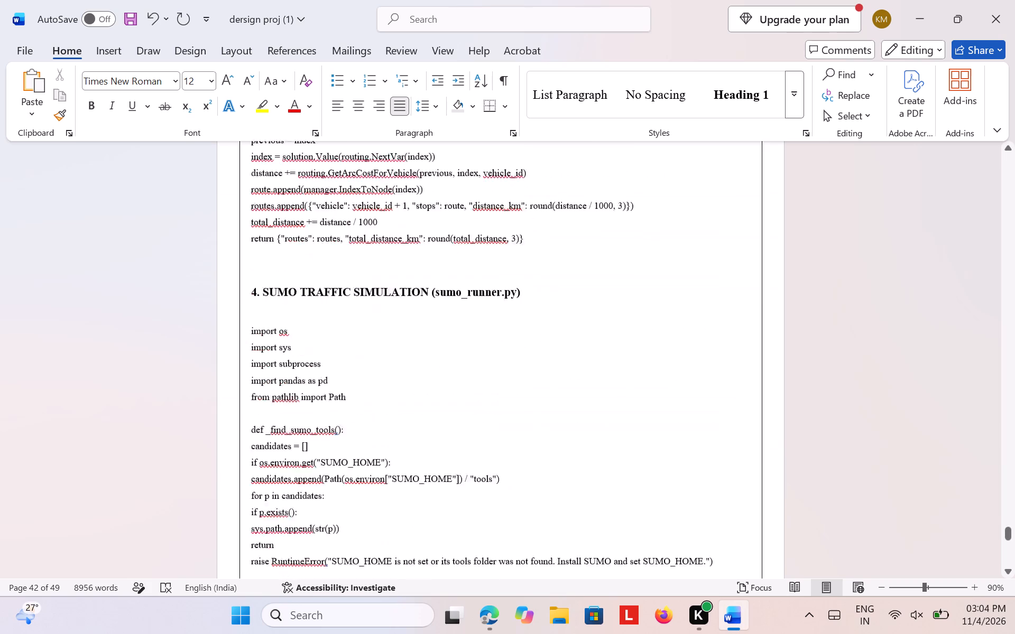
scroll(393, 289, "up", 5)
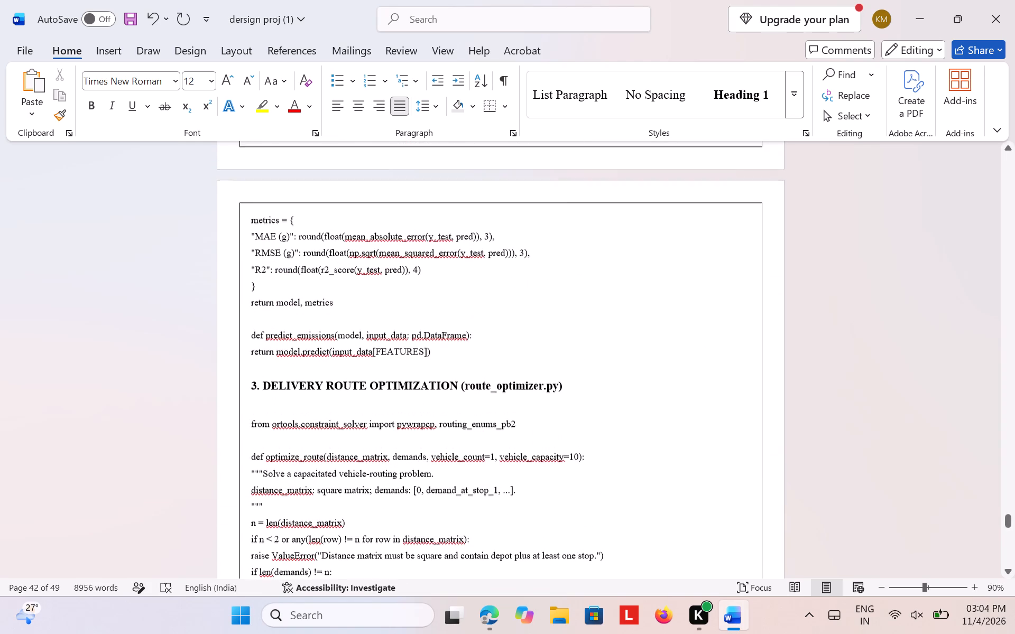
scroll(262, 414, "up", 6)
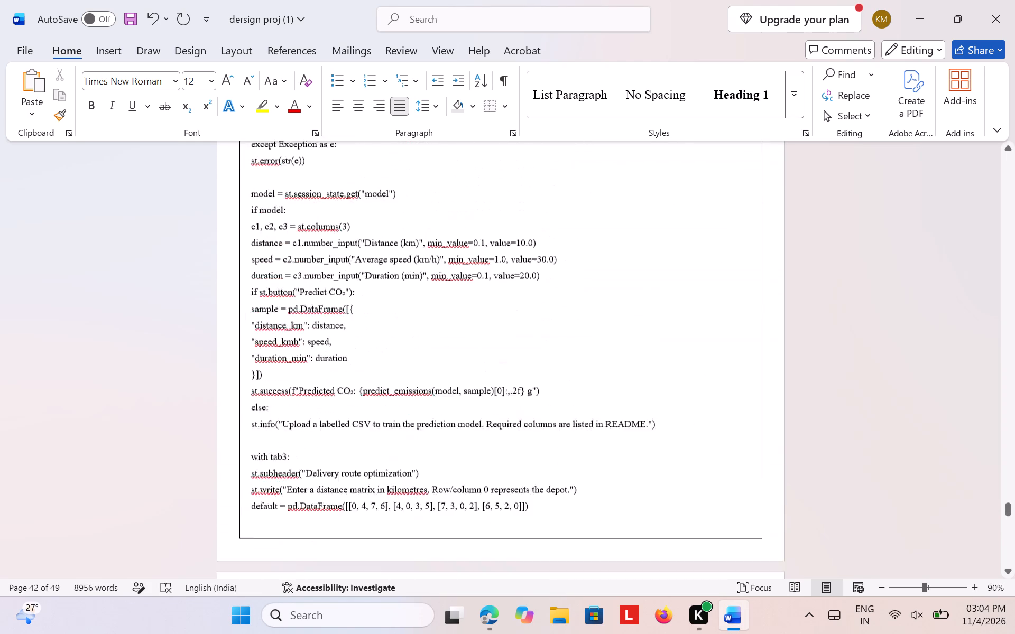
Delete an empty line below the SUMO road network screenshot, ahead of section 11.
scroll(262, 414, "up", 8)
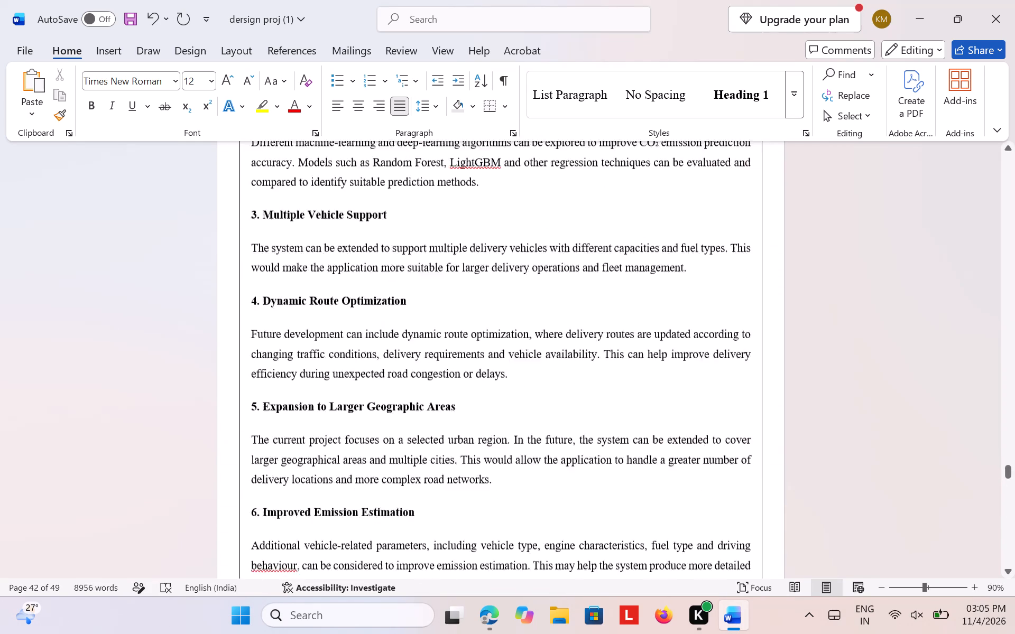
scroll(262, 414, "up", 8)
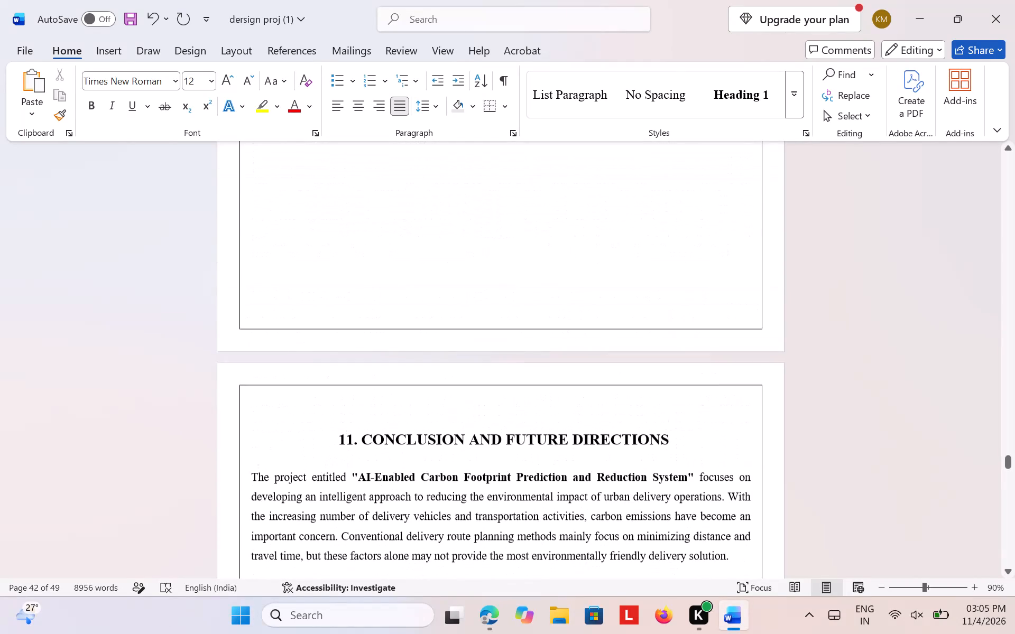
scroll(262, 414, "up", 2)
left_click(325, 419)
key("BackSpace")
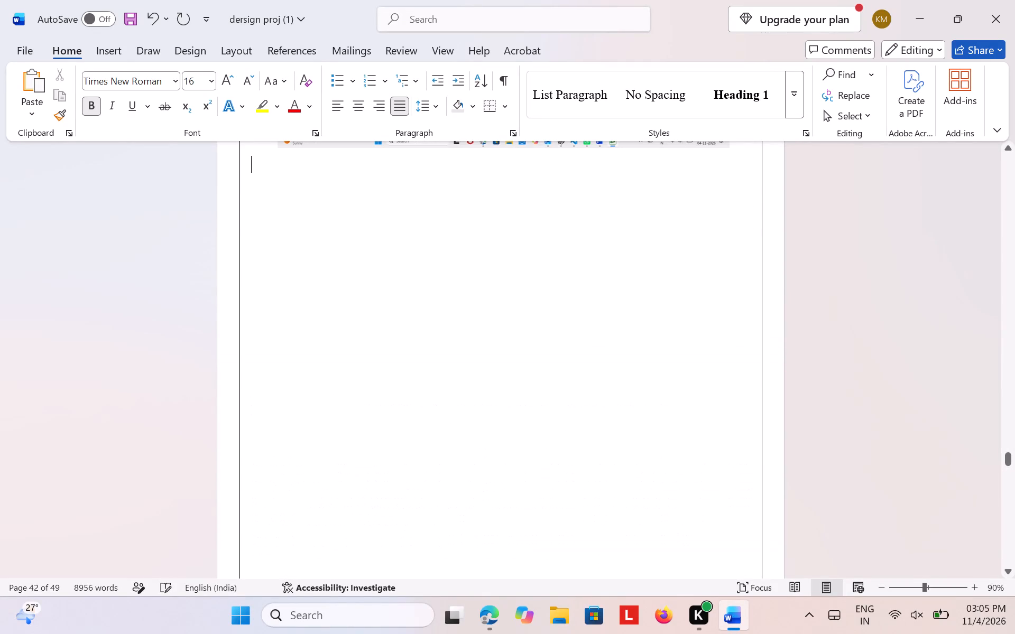
Check the page layout from section 11 through the References list to its final link.
scroll(399, 456, "down", 8)
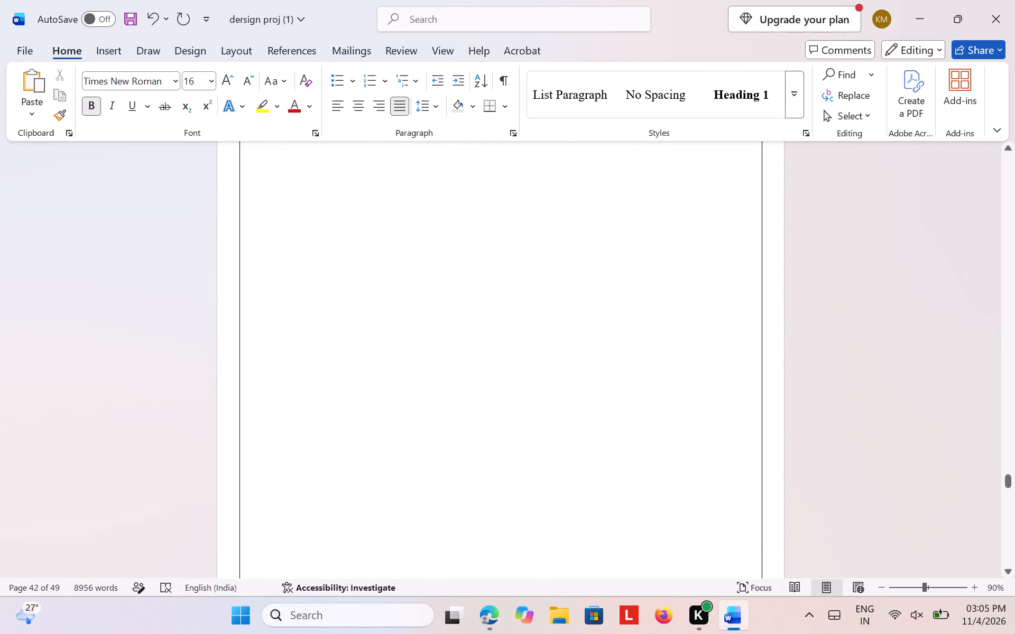
scroll(399, 456, "down", 2)
scroll(399, 456, "up", 1)
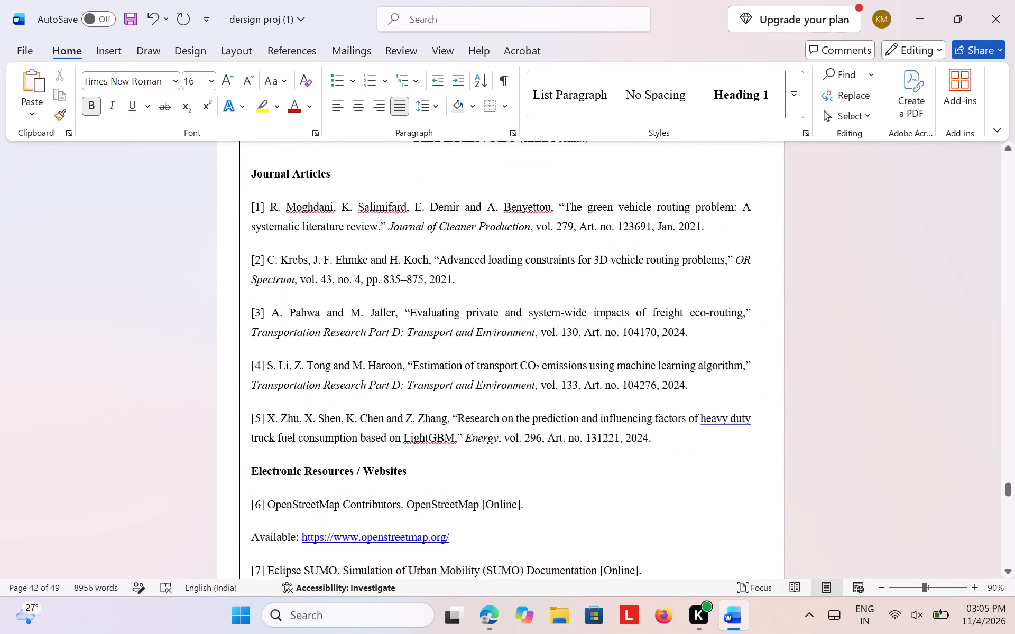
scroll(399, 456, "down", 2)
scroll(506, 310, "up", 1)
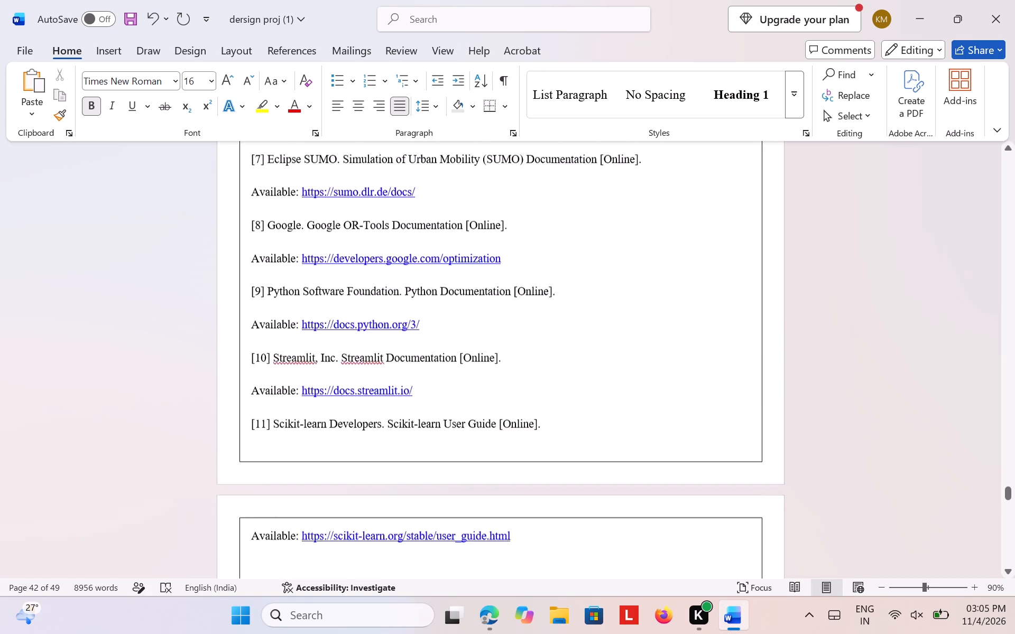
scroll(506, 310, "up", 2)
scroll(615, 344, "up", 1)
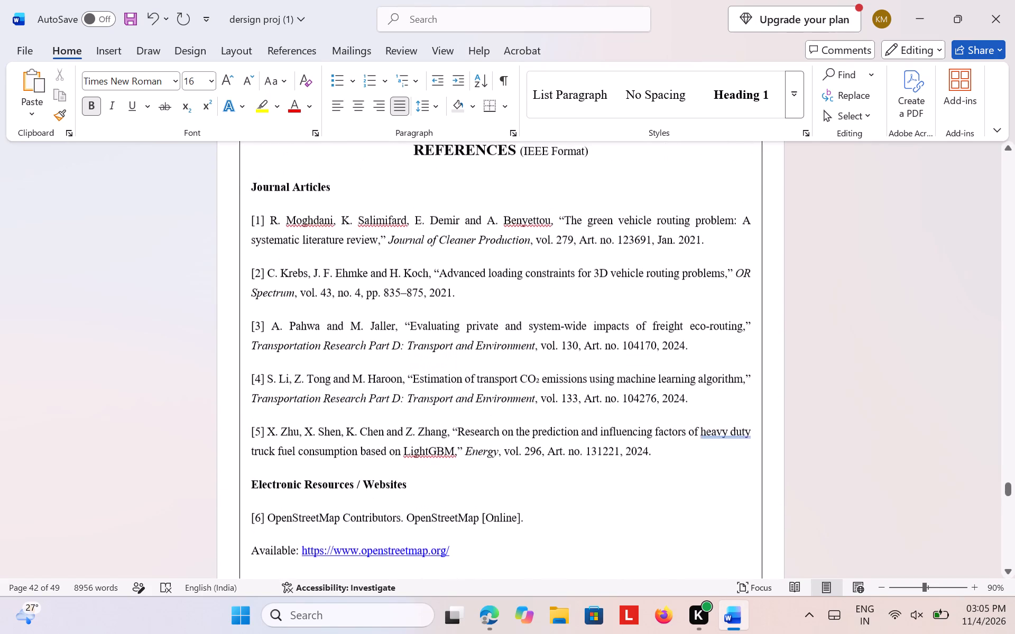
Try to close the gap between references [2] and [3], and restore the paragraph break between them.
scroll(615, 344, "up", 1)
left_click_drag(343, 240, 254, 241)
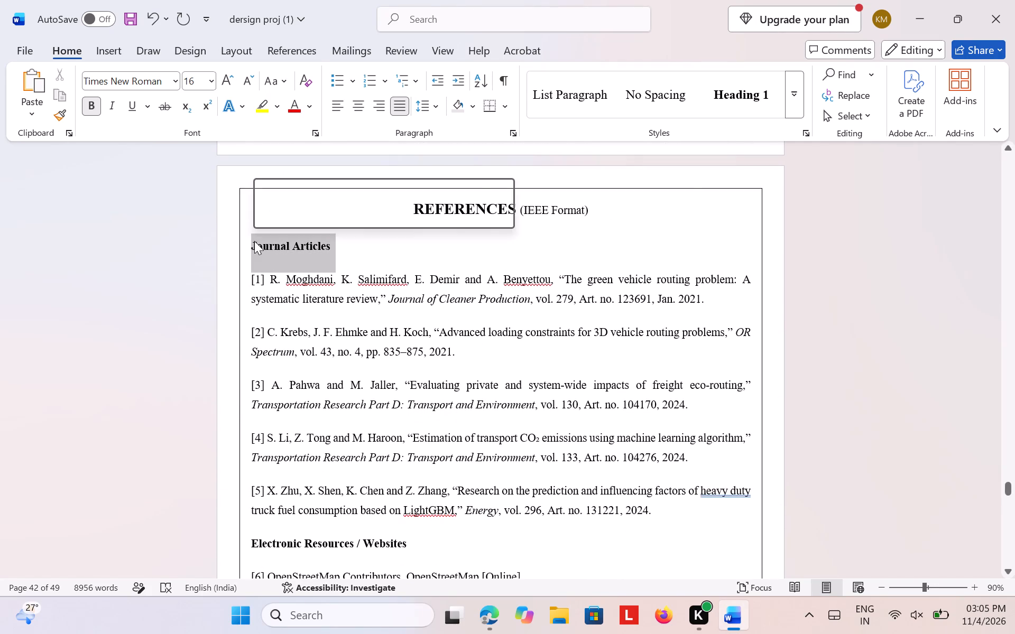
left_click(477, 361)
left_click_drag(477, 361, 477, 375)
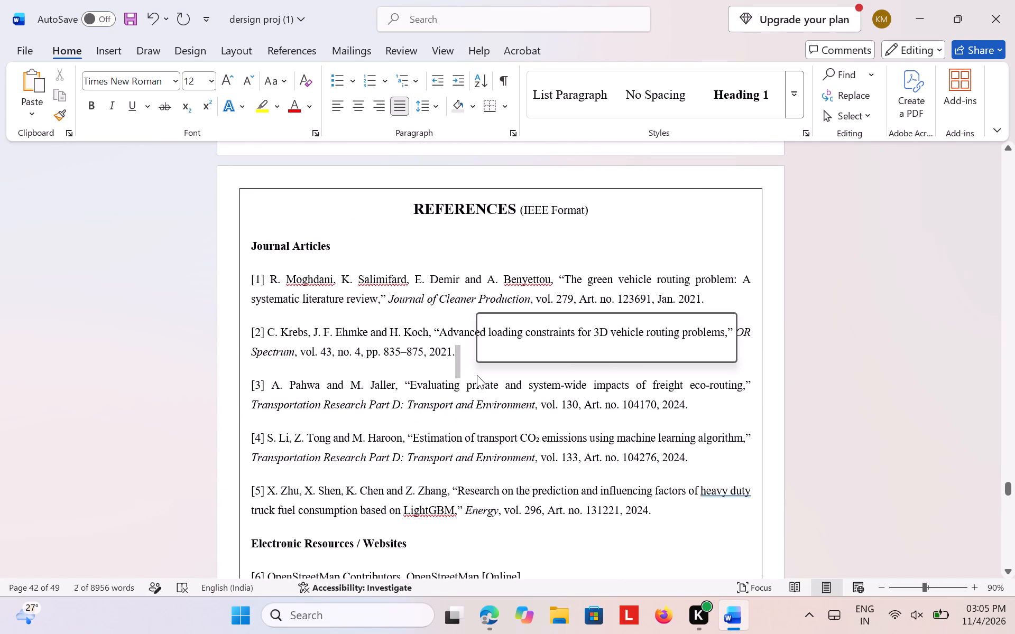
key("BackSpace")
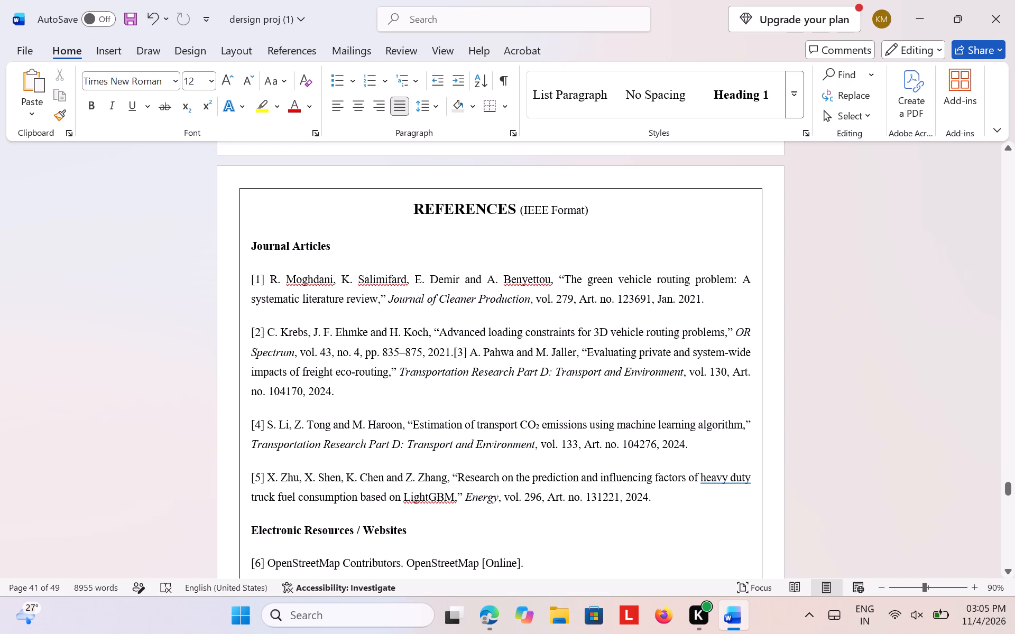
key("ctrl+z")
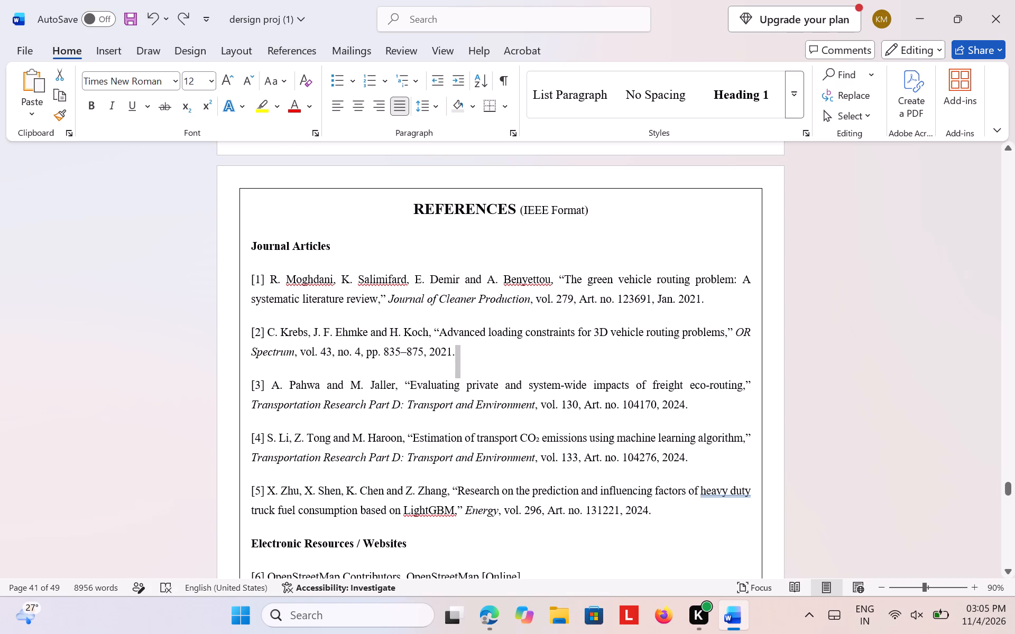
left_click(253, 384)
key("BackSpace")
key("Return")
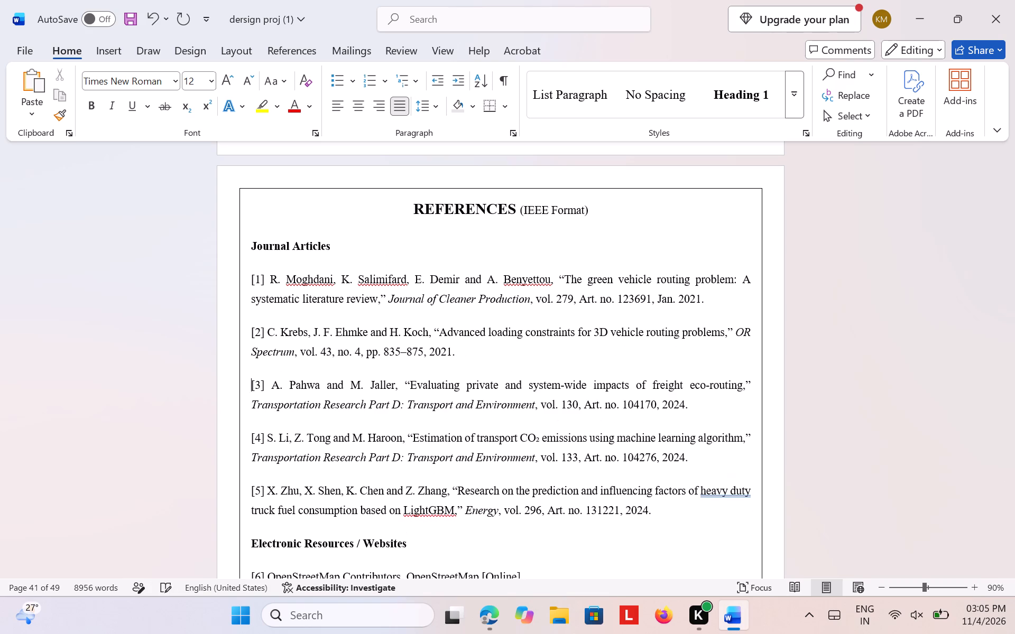
Delete reference [11], the Scikit-learn User Guide, together with its link line.
scroll(253, 384, "down", 5)
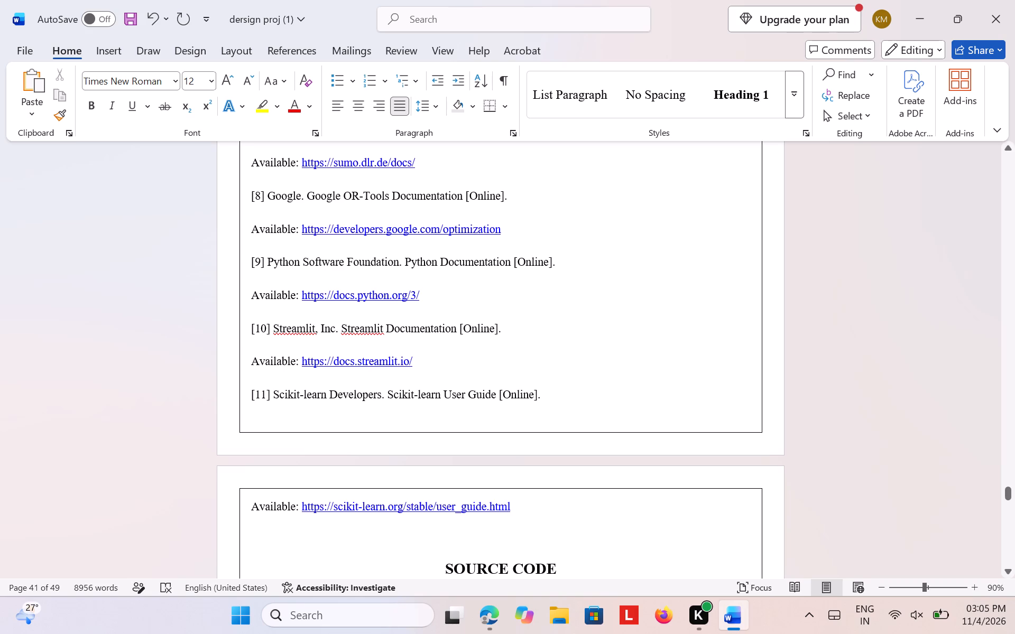
left_click_drag(528, 506, 234, 408)
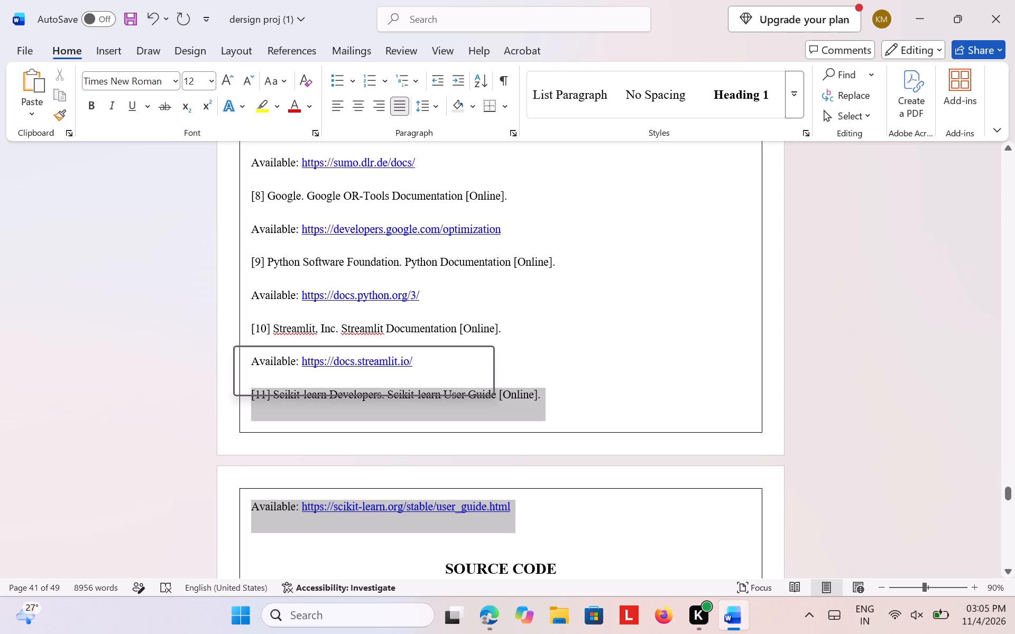
key("BackSpace")
Check the page flow of the source code listings up to the SUBMISSION PAGE OF THE PAPER page.
scroll(417, 405, "down", 3)
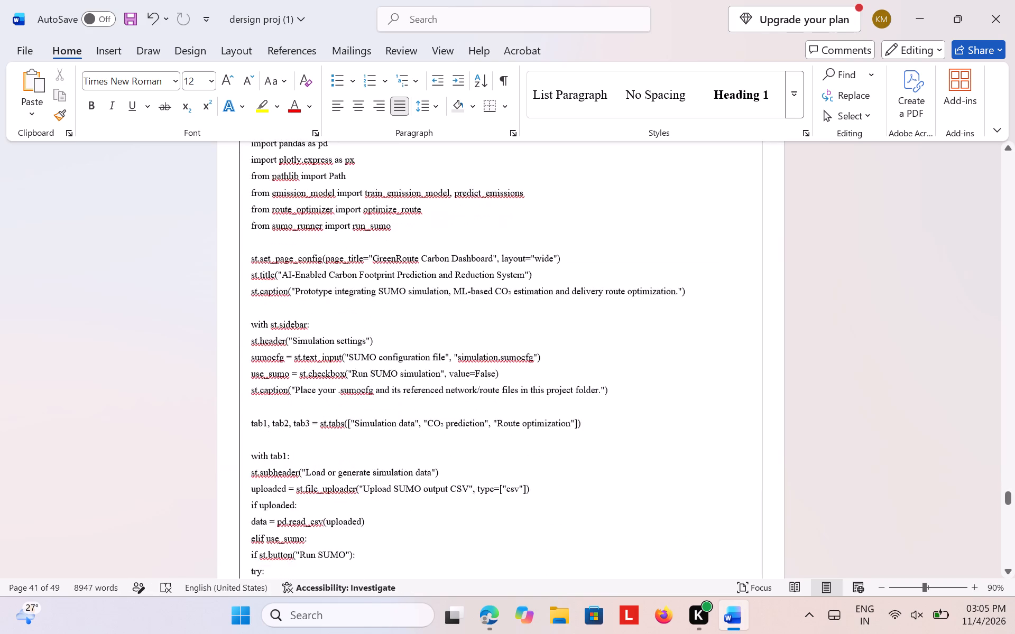
scroll(417, 405, "down", 6)
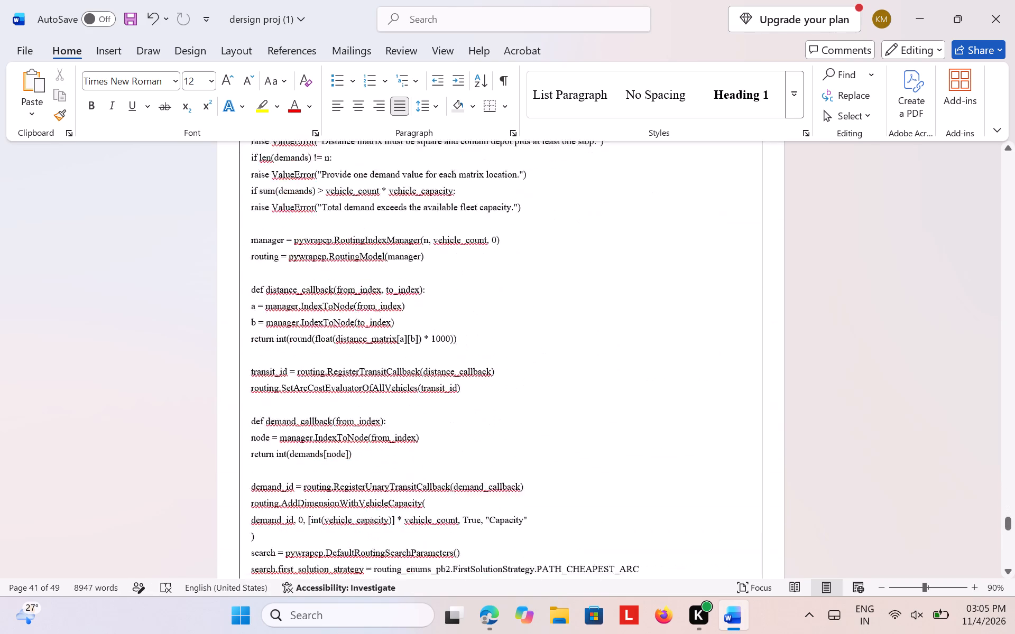
scroll(417, 405, "down", 4)
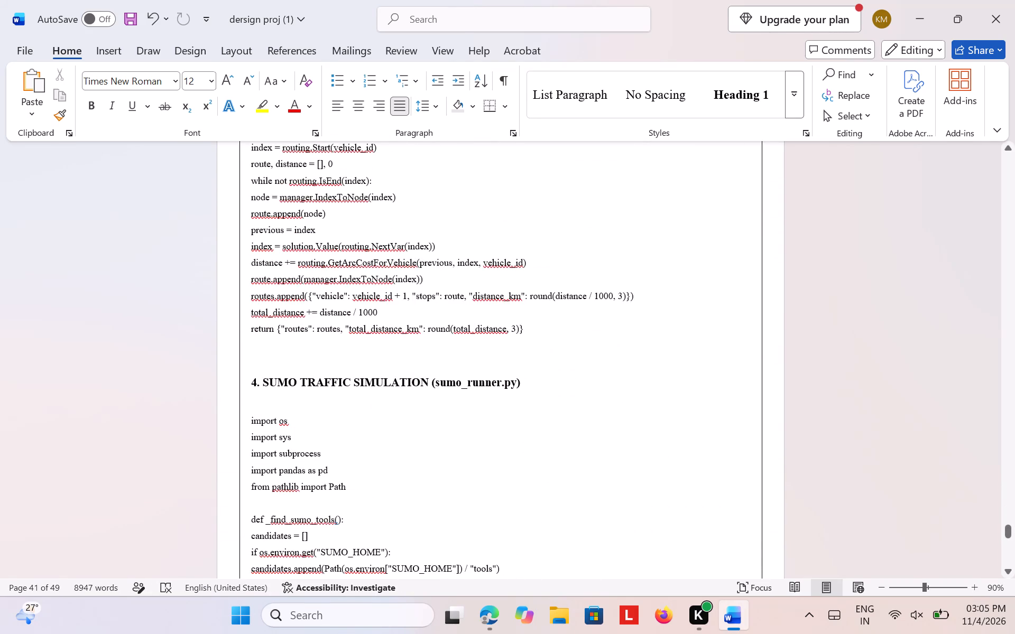
scroll(338, 375, "down", 5)
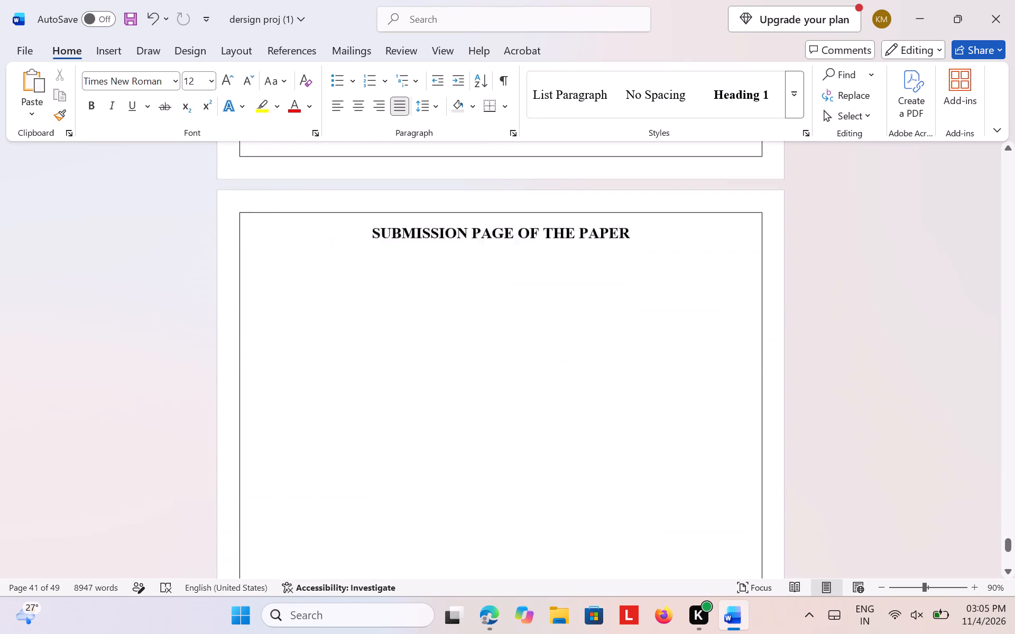
scroll(338, 375, "down", 4)
Delete the red Note with the coordinator instructions below the student names on the Acknowledgement page.
scroll(338, 375, "up", 17)
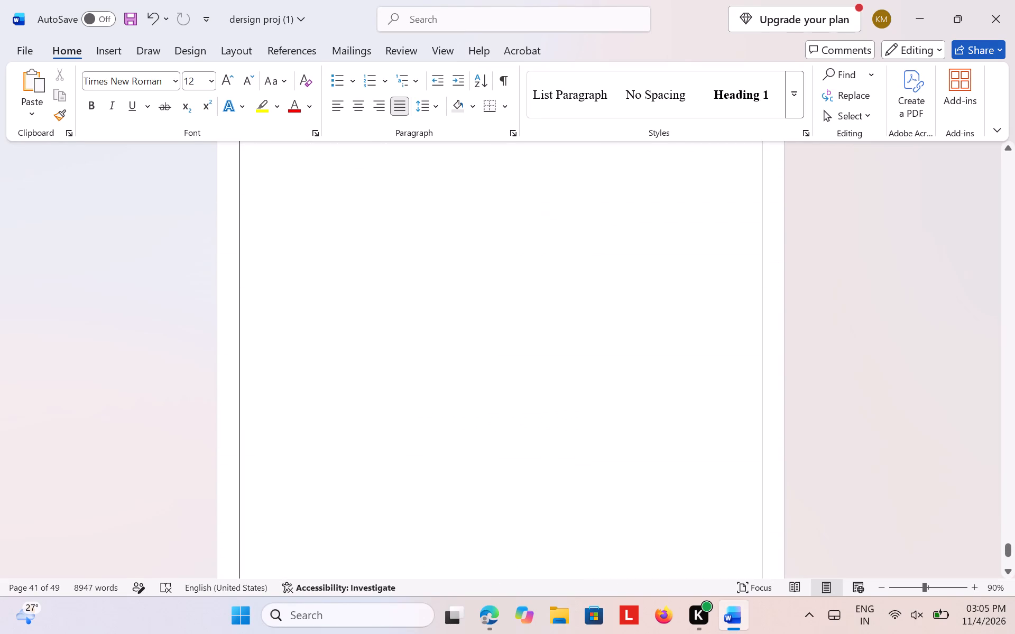
scroll(338, 375, "up", 20)
scroll(338, 375, "up", 16)
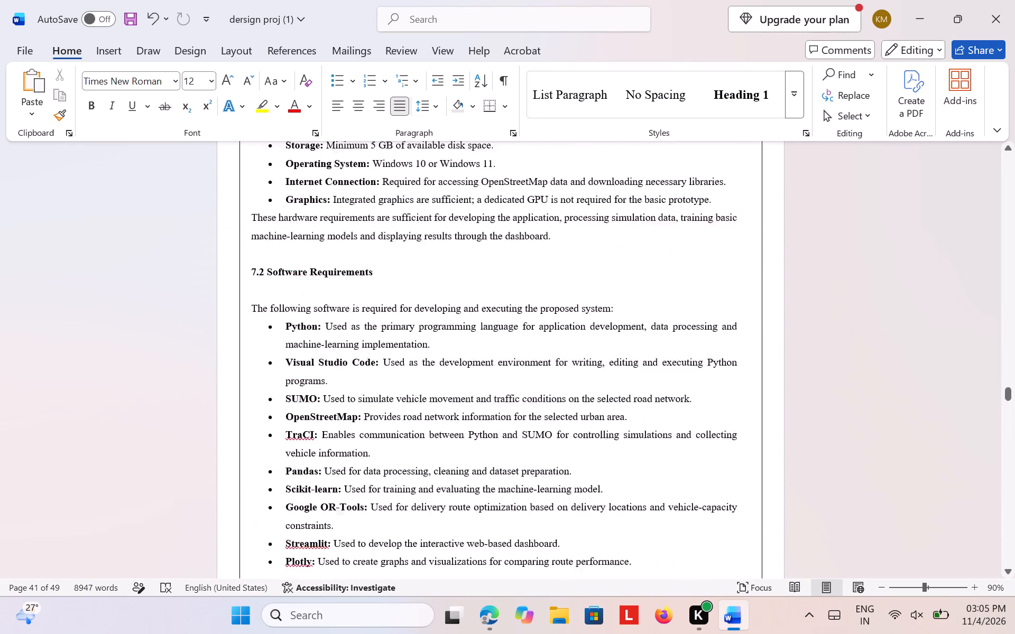
scroll(338, 375, "up", 16)
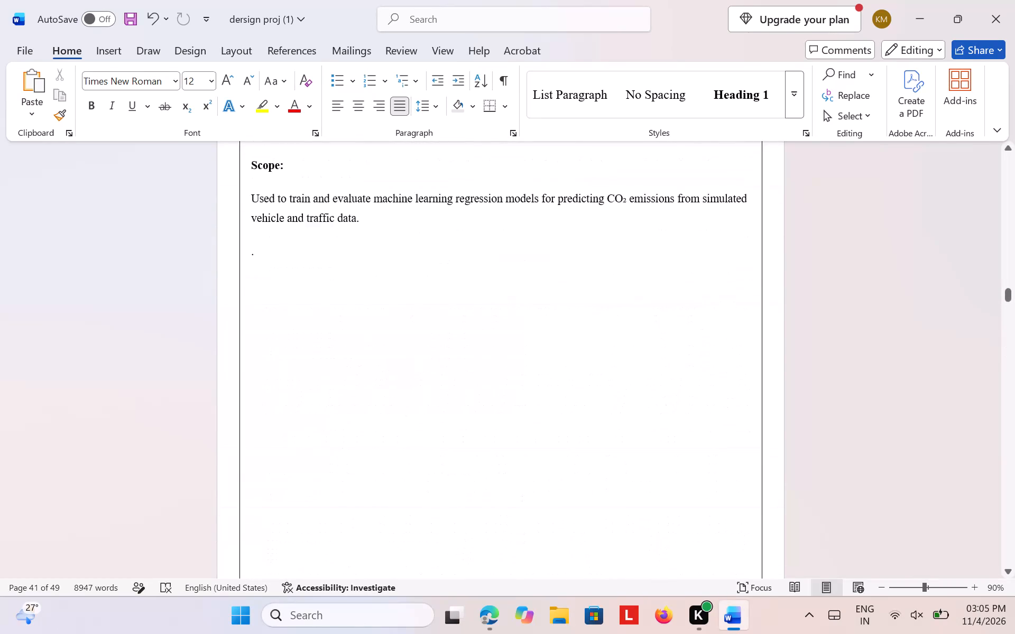
scroll(338, 375, "up", 3)
scroll(338, 375, "down", 1)
scroll(338, 375, "up", 6)
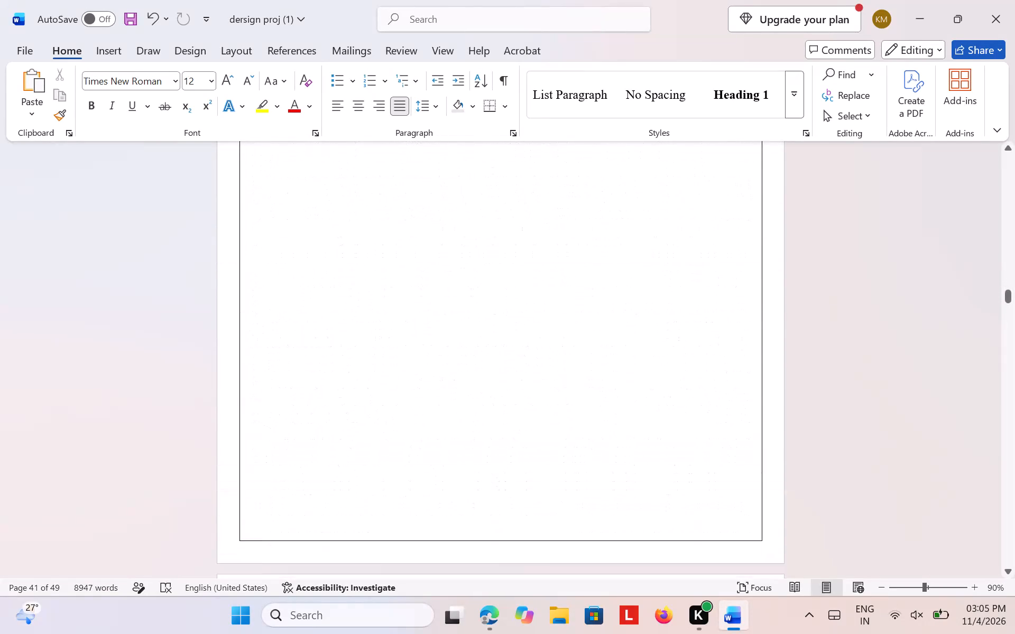
scroll(338, 375, "up", 14)
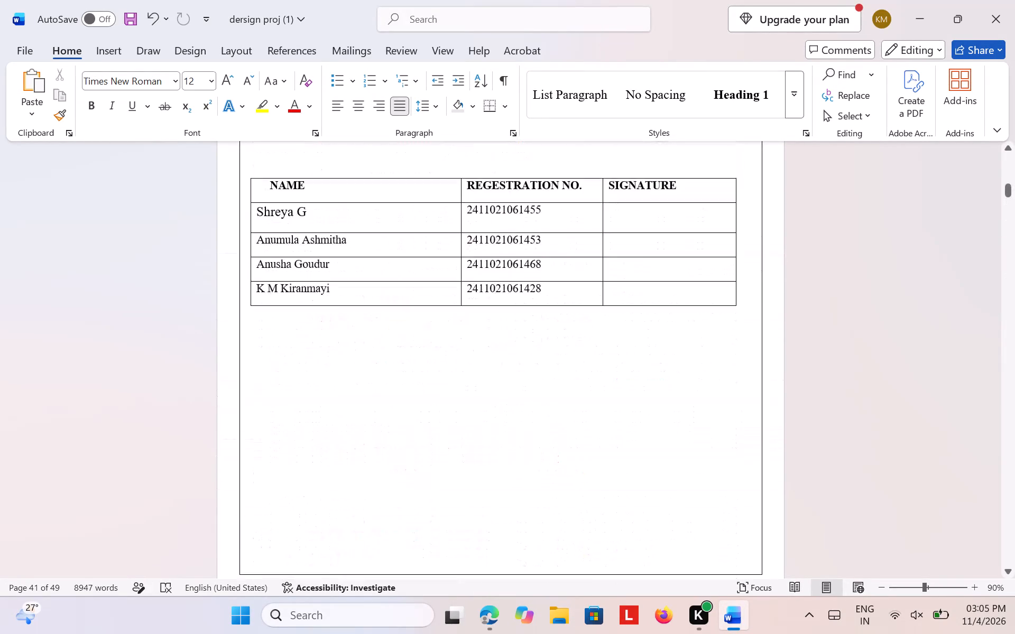
scroll(338, 375, "up", 1)
scroll(338, 375, "down", 4)
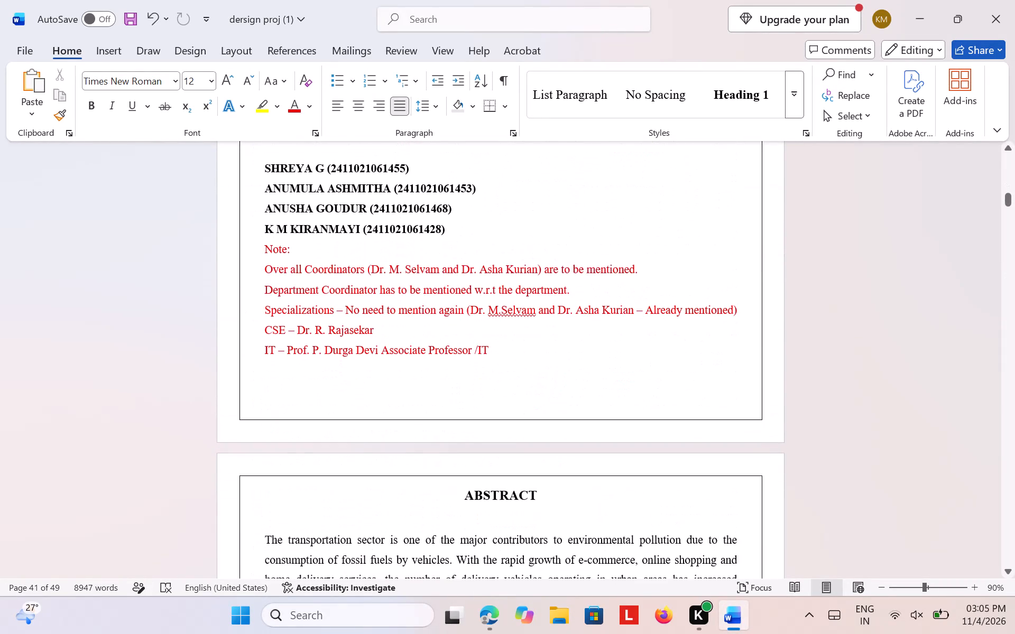
left_click_drag(504, 363, 307, 301)
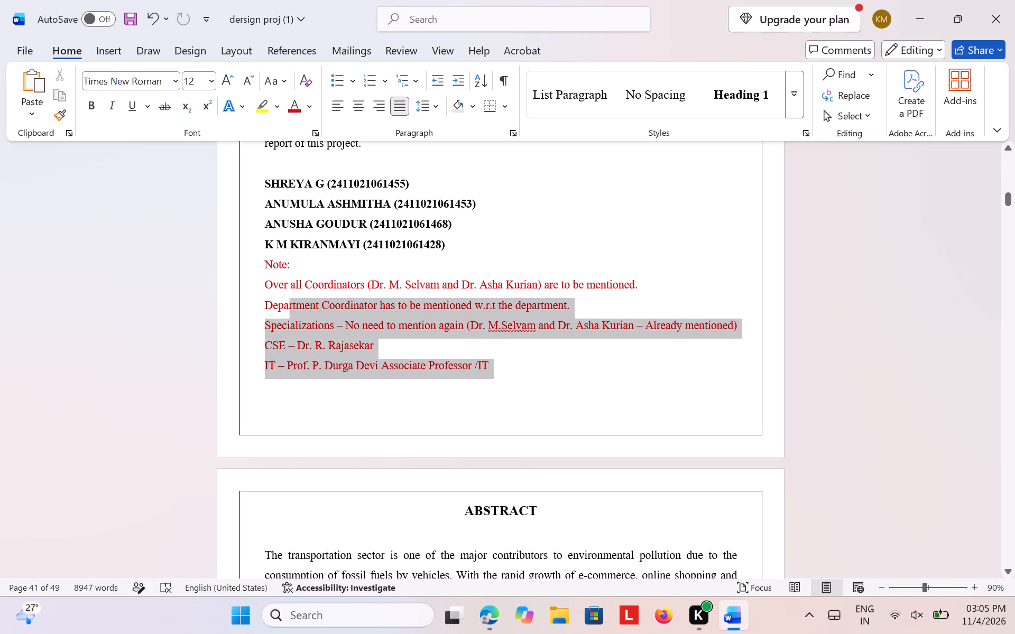
left_click_drag(307, 301, 269, 275)
key("BackSpace")
Centre the ACKNOWLEDGEMENT heading together with the university logo above it.
scroll(269, 275, "up", 2)
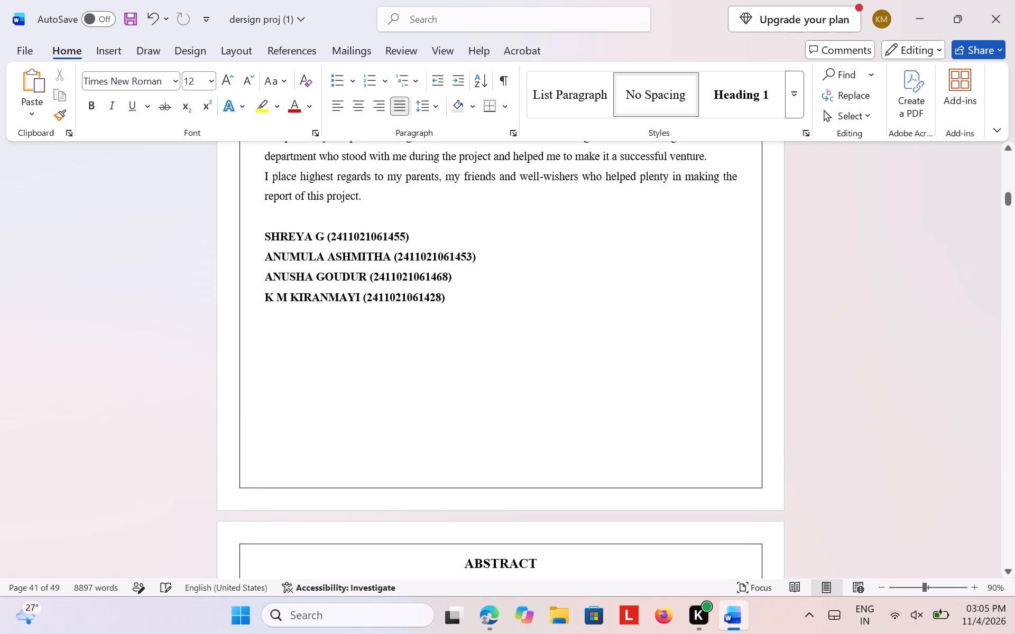
scroll(269, 275, "up", 5)
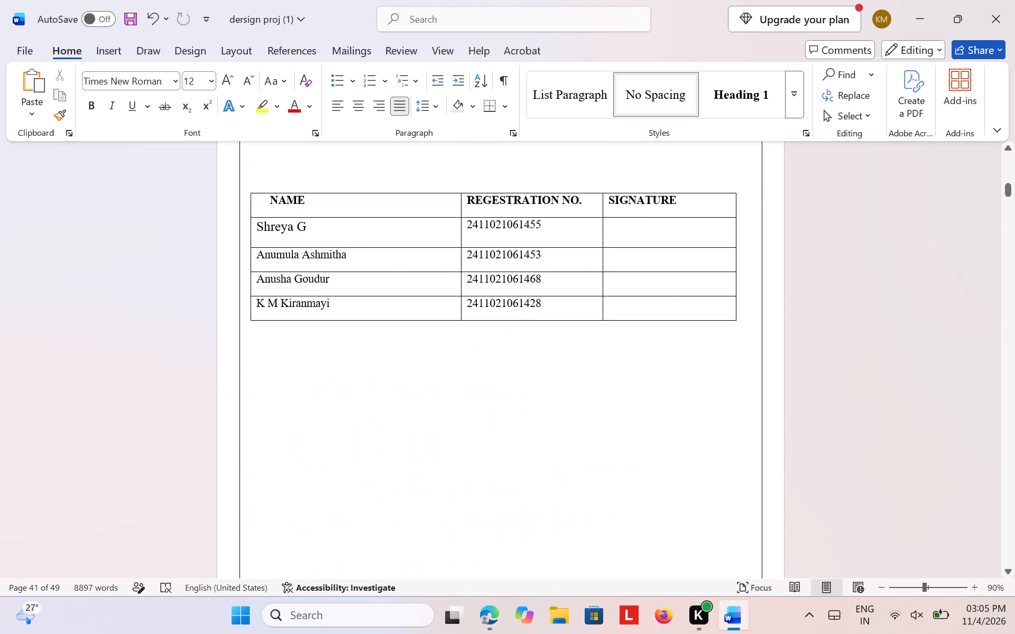
scroll(269, 275, "down", 1)
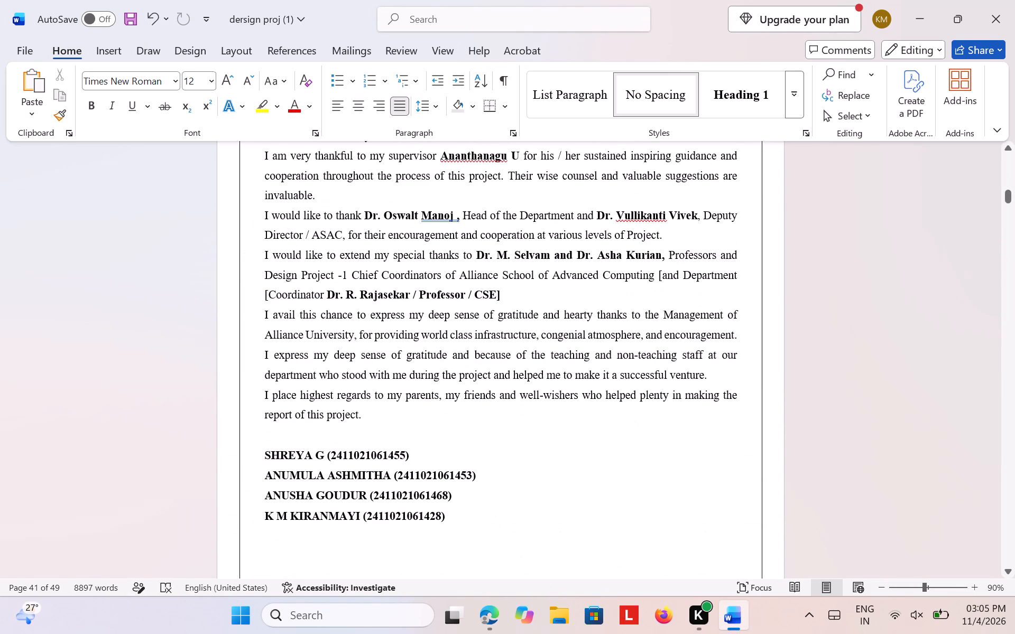
scroll(269, 275, "up", 1)
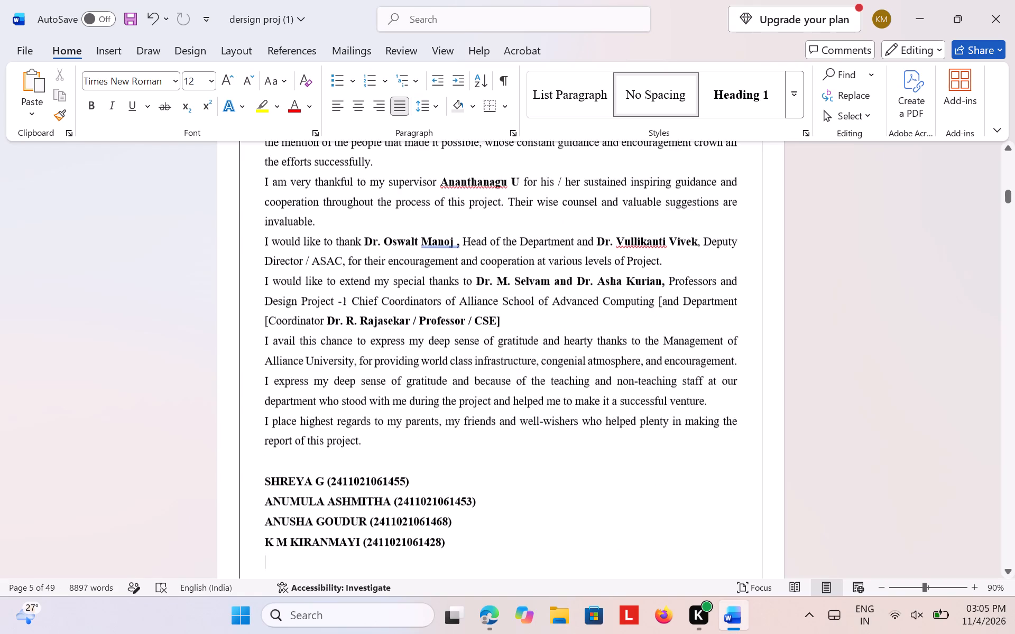
scroll(269, 275, "up", 1)
scroll(269, 275, "down", 1)
scroll(269, 275, "up", 1)
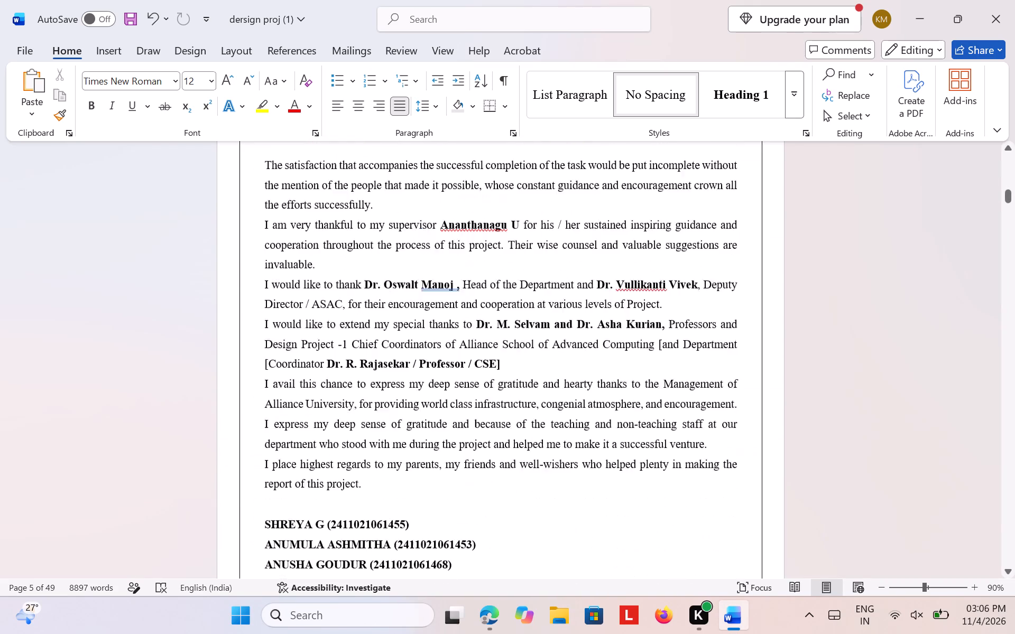
scroll(269, 275, "up", 2)
left_click_drag(251, 240, 405, 256)
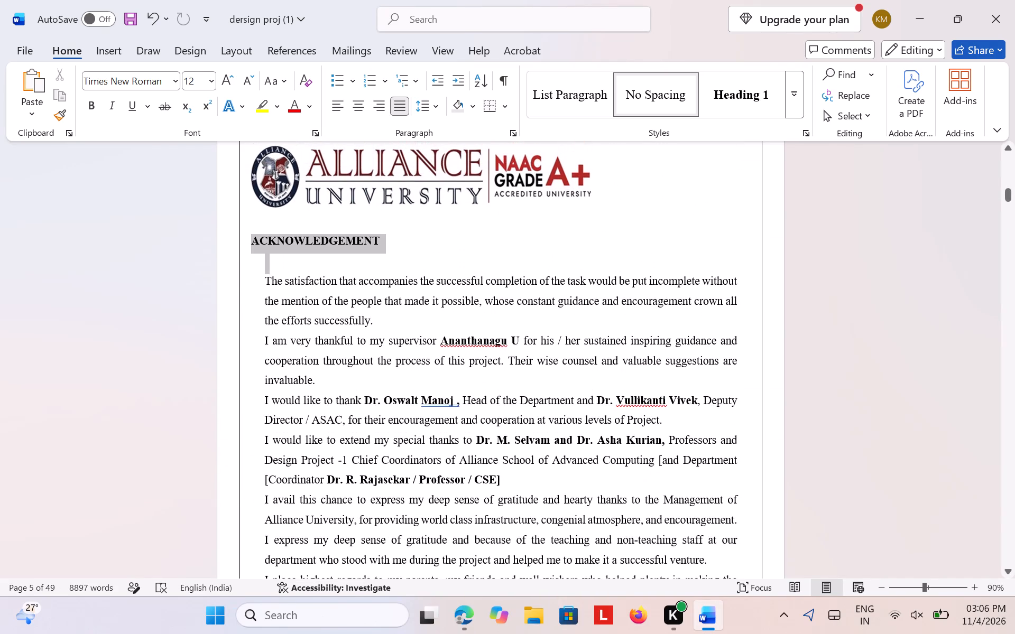
left_click_drag(405, 256, 405, 255)
left_click(405, 255)
left_click_drag(391, 235, 257, 247)
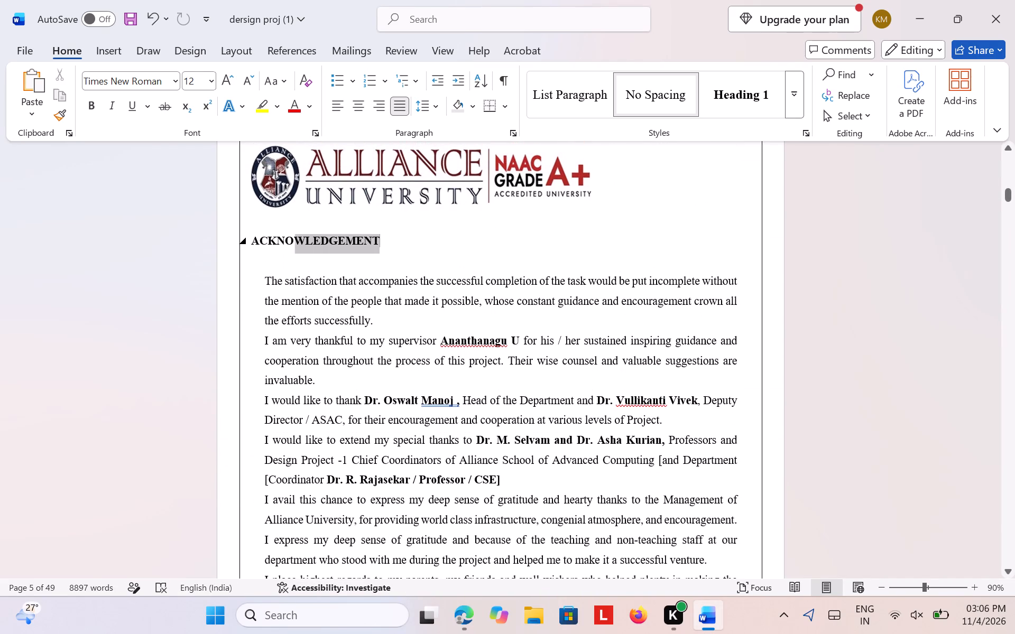
left_click_drag(257, 247, 249, 247)
left_click(360, 100)
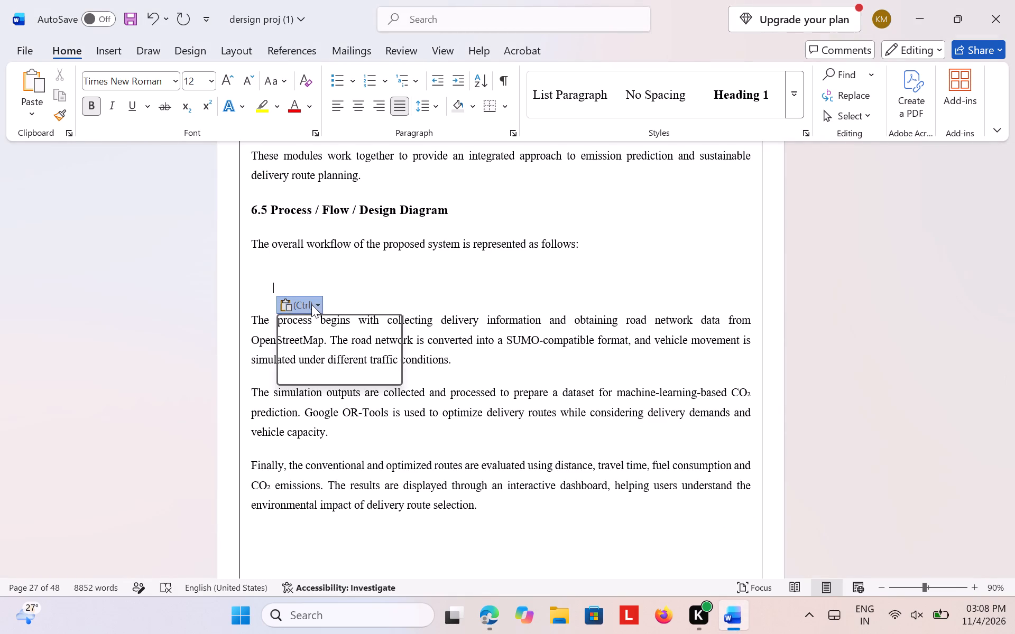
left_click(335, 346)
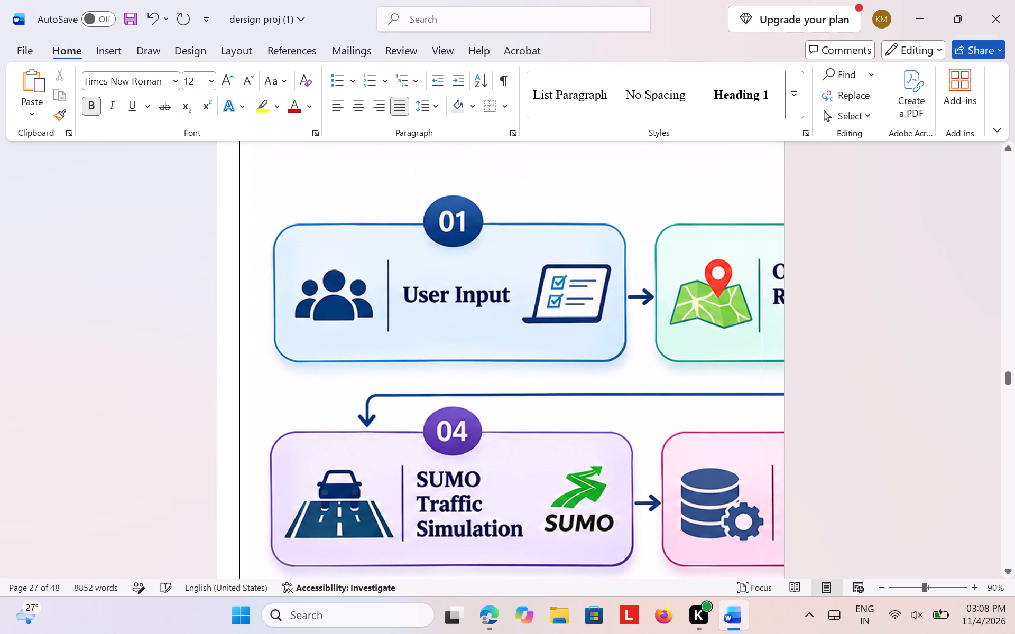
Scale the pasted workflow flowchart down proportionally so that all nine boxes fit across the text width inside the page border.
left_click(438, 367)
left_click_drag(253, 144, 417, 290)
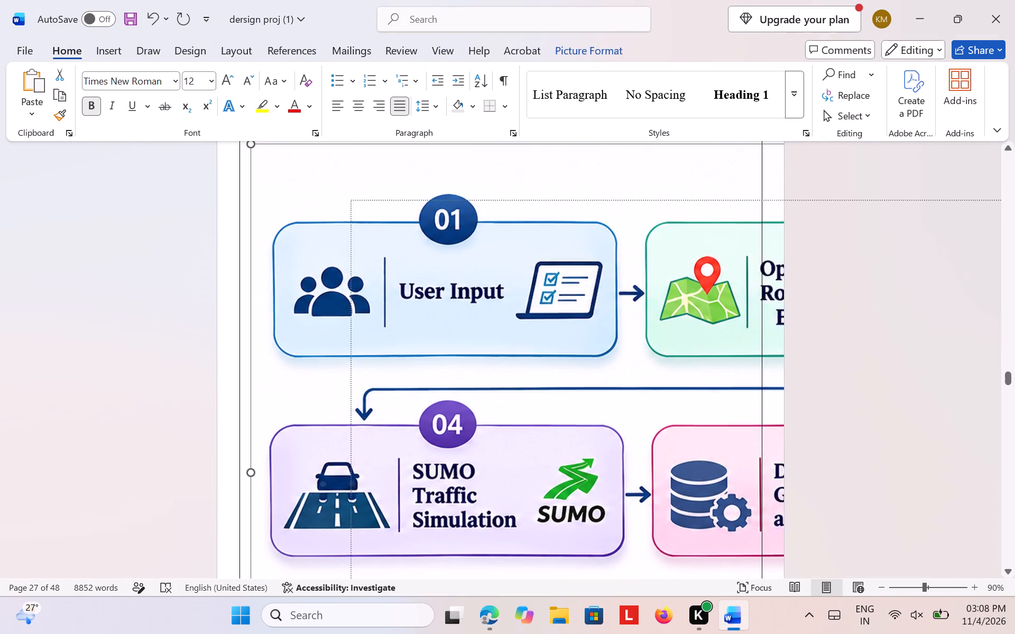
left_click_drag(417, 290, 735, 564)
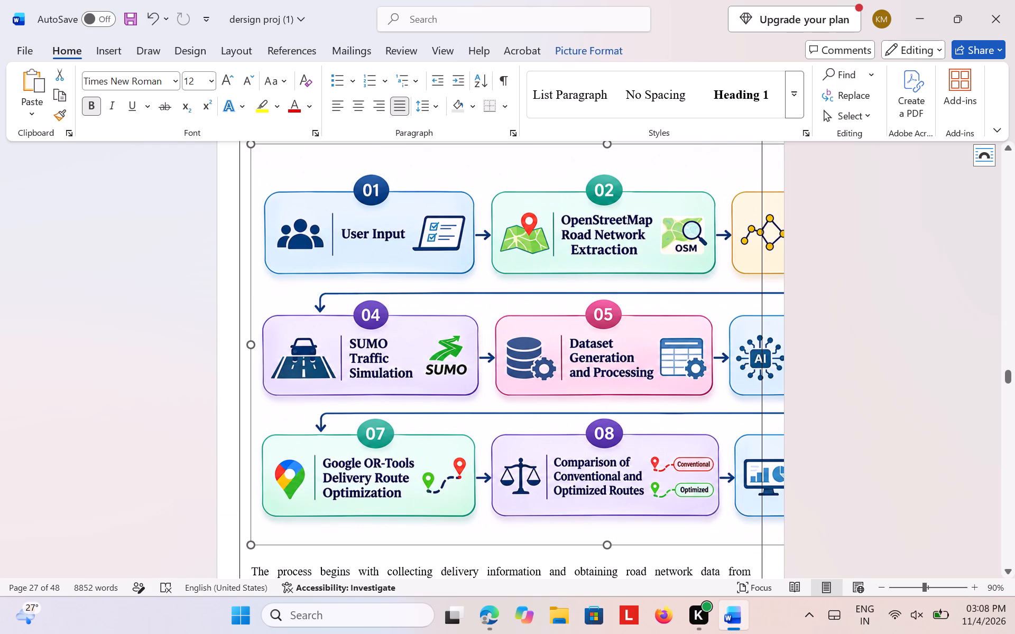
left_click_drag(250, 143, 567, 337)
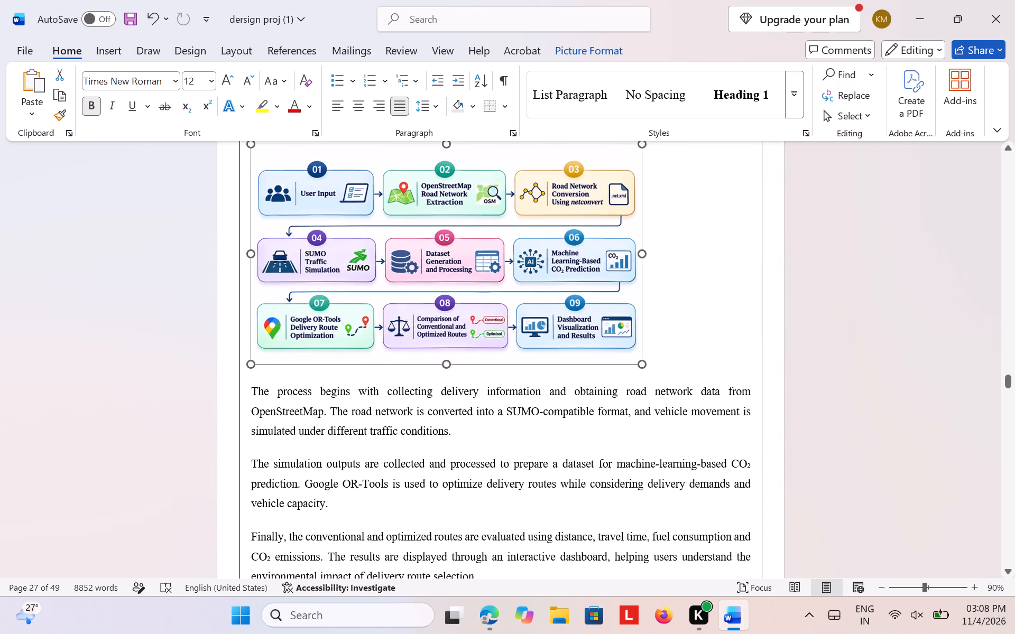
left_click_drag(567, 337, 479, 284)
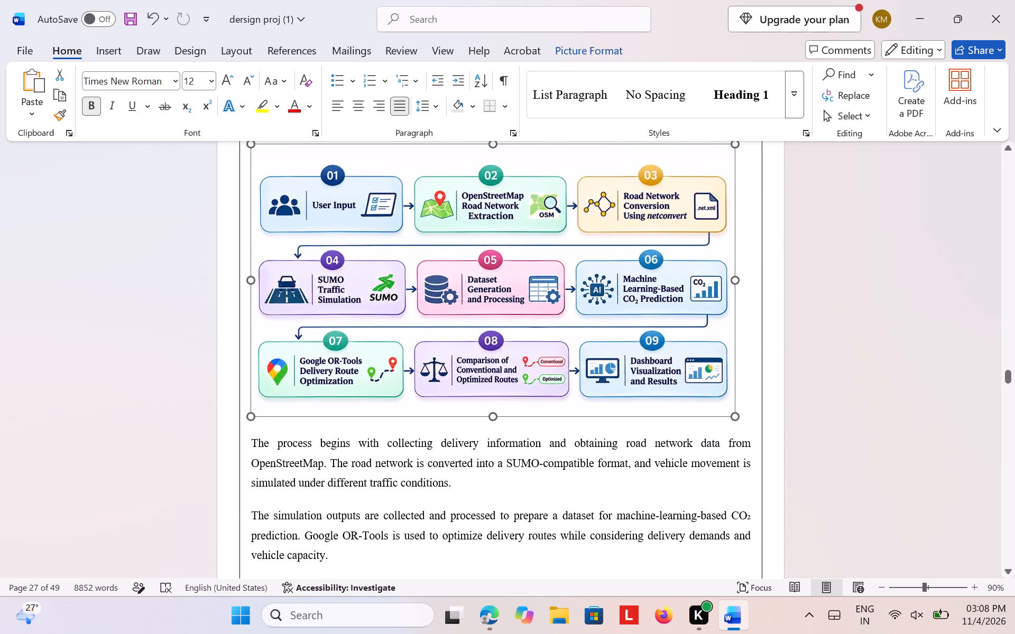
left_click_drag(479, 284, 476, 281)
left_click(204, 328)
scroll(204, 328, "up", 2)
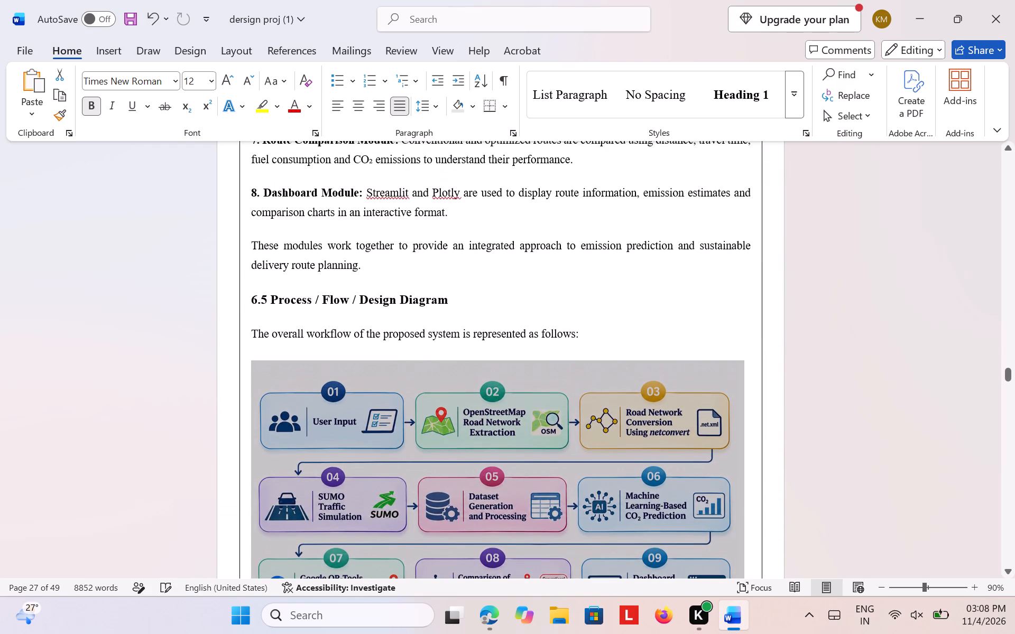
left_click(839, 343)
scroll(839, 343, "down", 2)
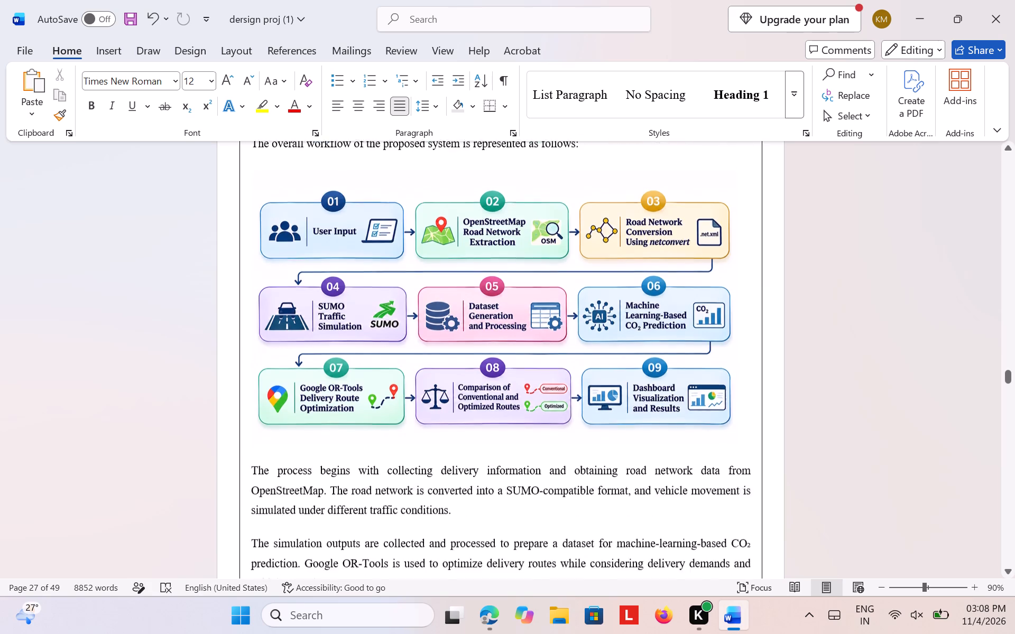
scroll(839, 343, "down", 4)
scroll(839, 343, "up", 1)
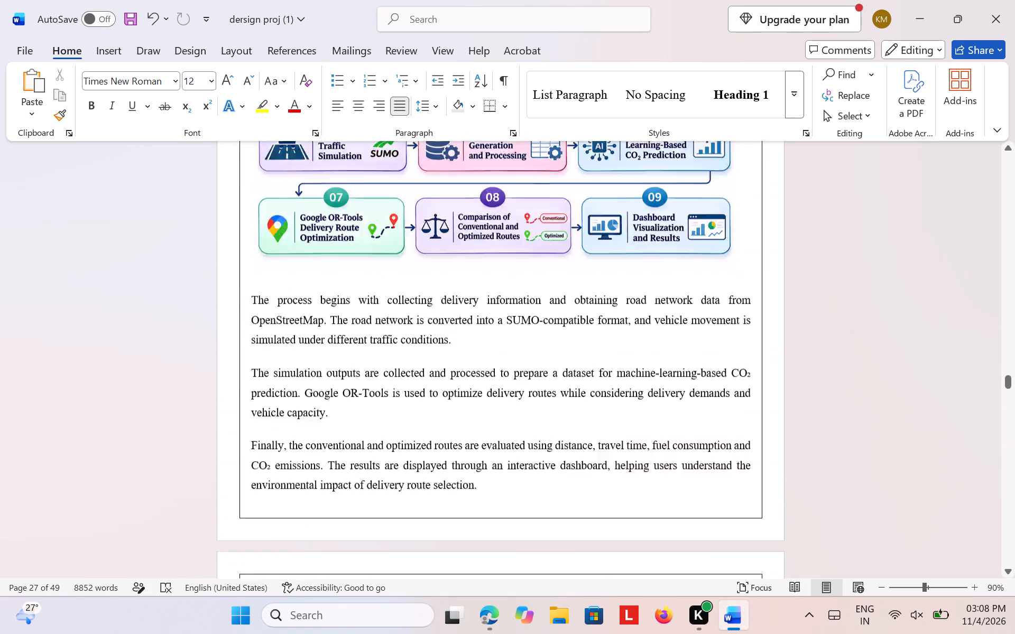
Delete the blank page between the end of section 6.5 and the section 7 heading.
scroll(839, 343, "down", 3)
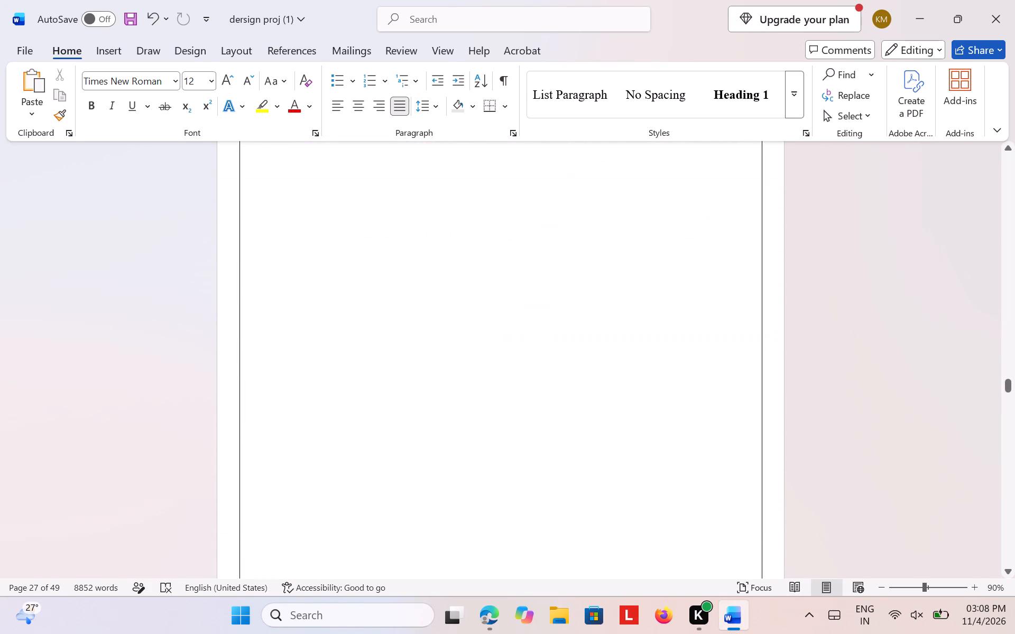
scroll(839, 343, "down", 2)
left_click(335, 503)
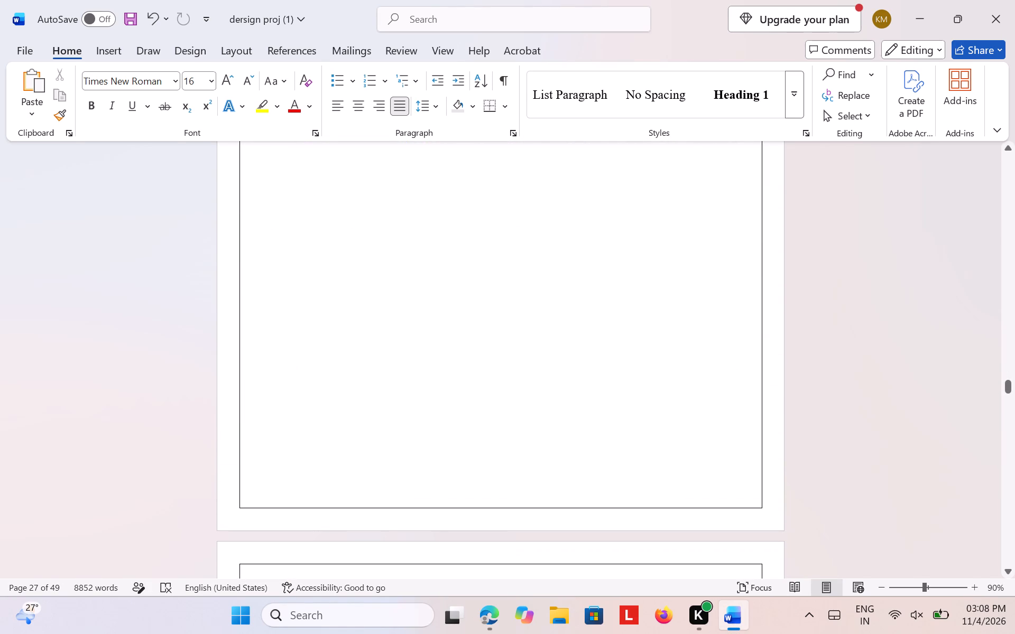
left_click(306, 484)
scroll(306, 484, "up", 2)
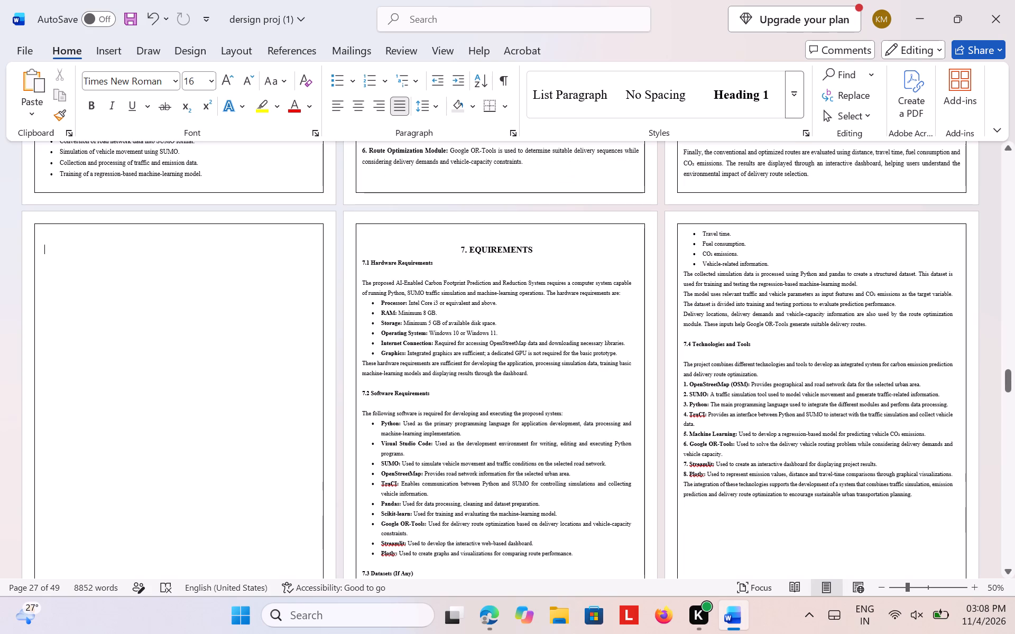
key("BackSpace")
key("BackSpace")
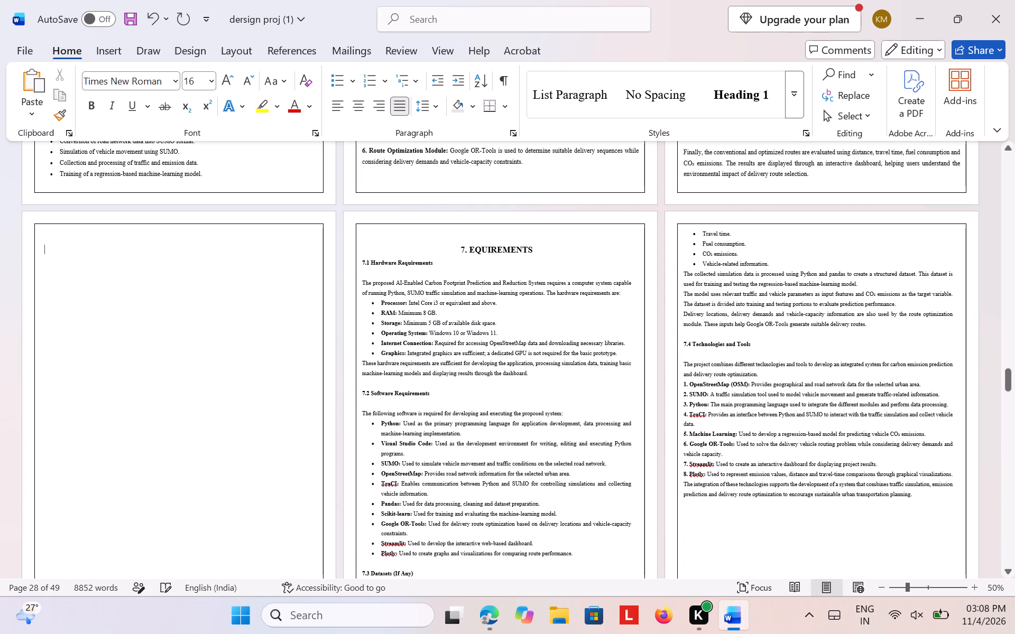
key("BackSpace")
key("BackSpace")
key("BackSpace")
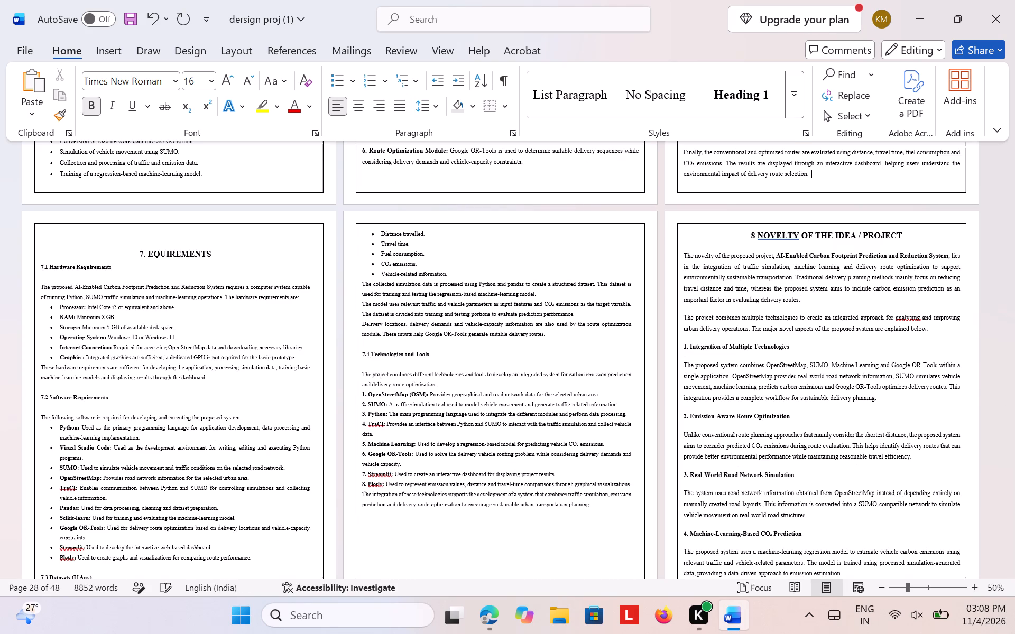
key("BackSpace")
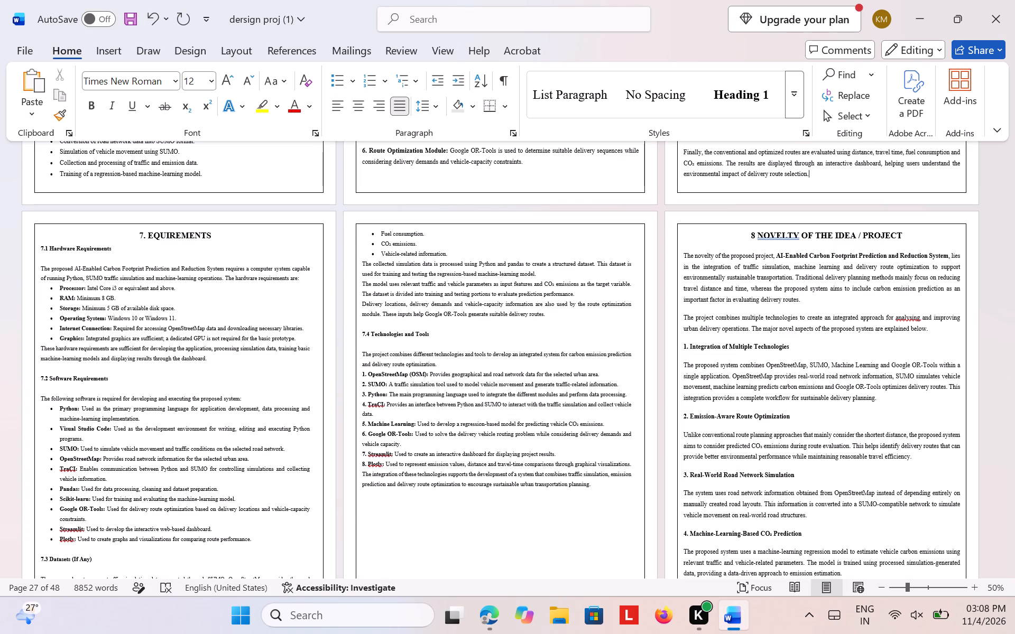
Undo the last deletions before section 7, remove the empty lines again and leave one blank line above its heading.
key("ctrl+z")
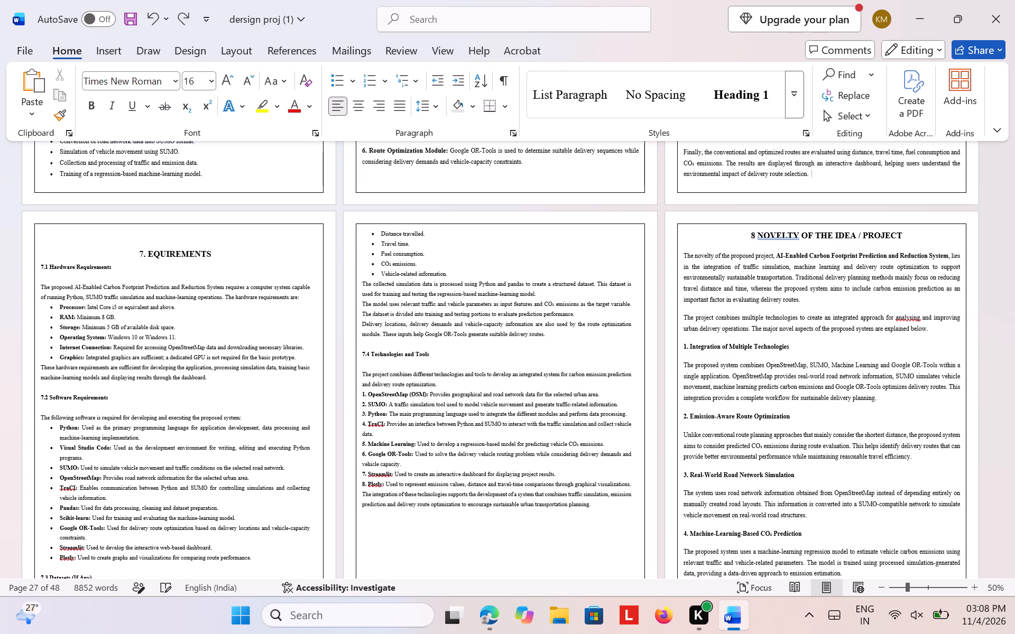
key("ctrl+z")
key("ctrl+z")
key("BackSpace")
key("BackSpace")
key("BackSpace")
key("Return")
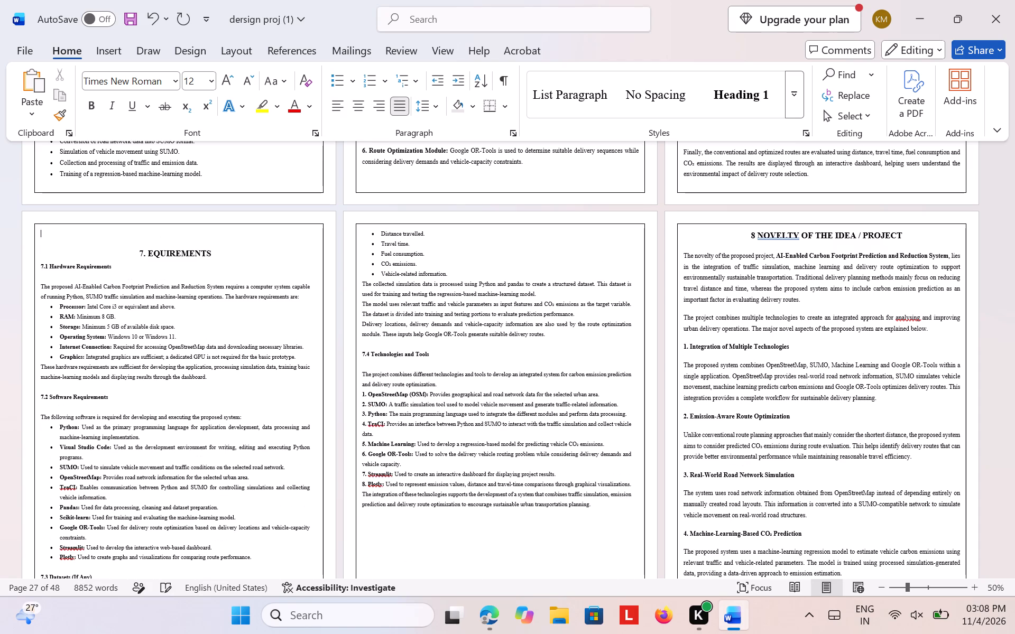
Delete the blank page between the Certificate page and the Declaration page.
scroll(240, 295, "down", 8)
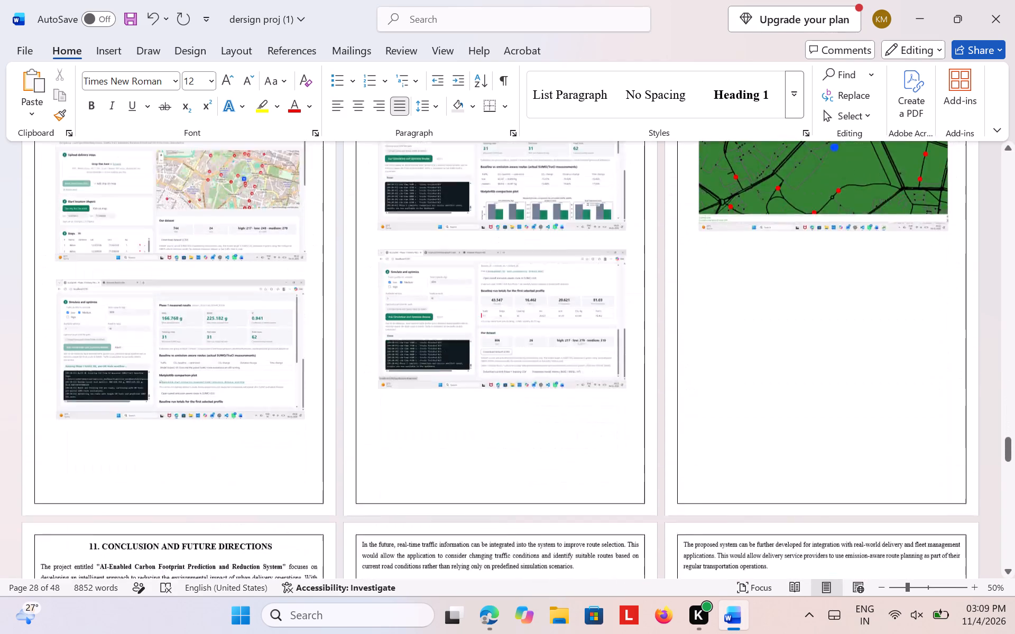
scroll(240, 295, "down", 7)
scroll(240, 295, "up", 8)
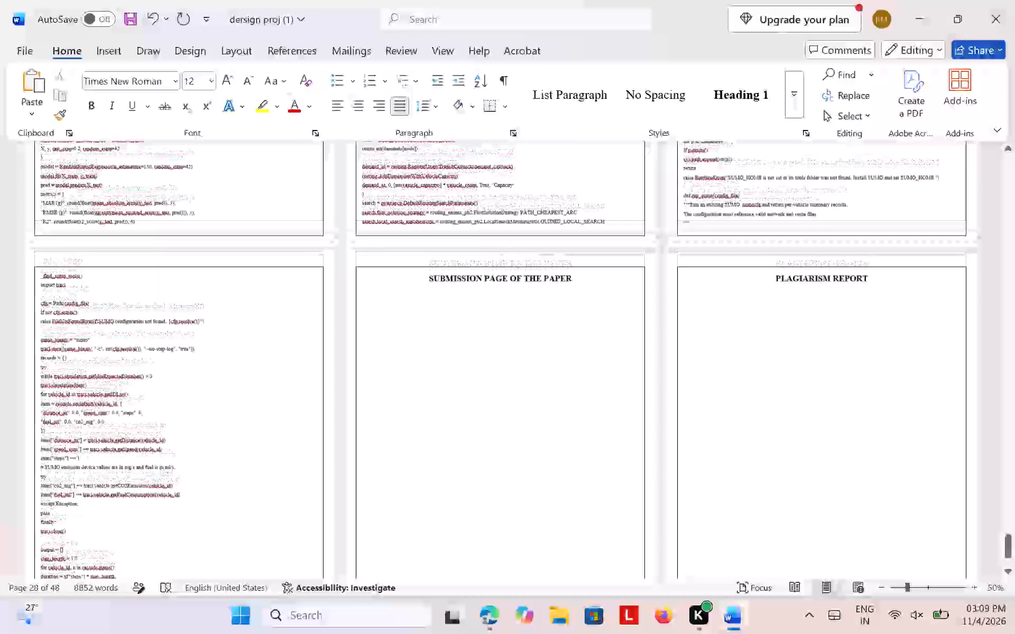
scroll(240, 295, "up", 20)
scroll(240, 295, "up", 4)
scroll(240, 295, "down", 2)
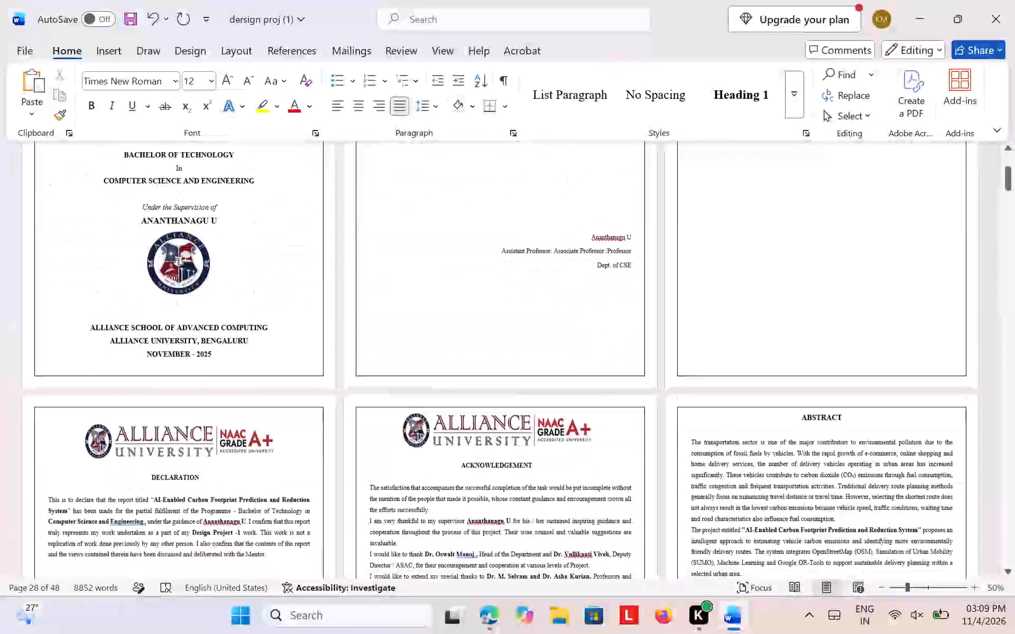
scroll(240, 295, "down", 1)
scroll(240, 295, "up", 1)
scroll(700, 325, "down", 1)
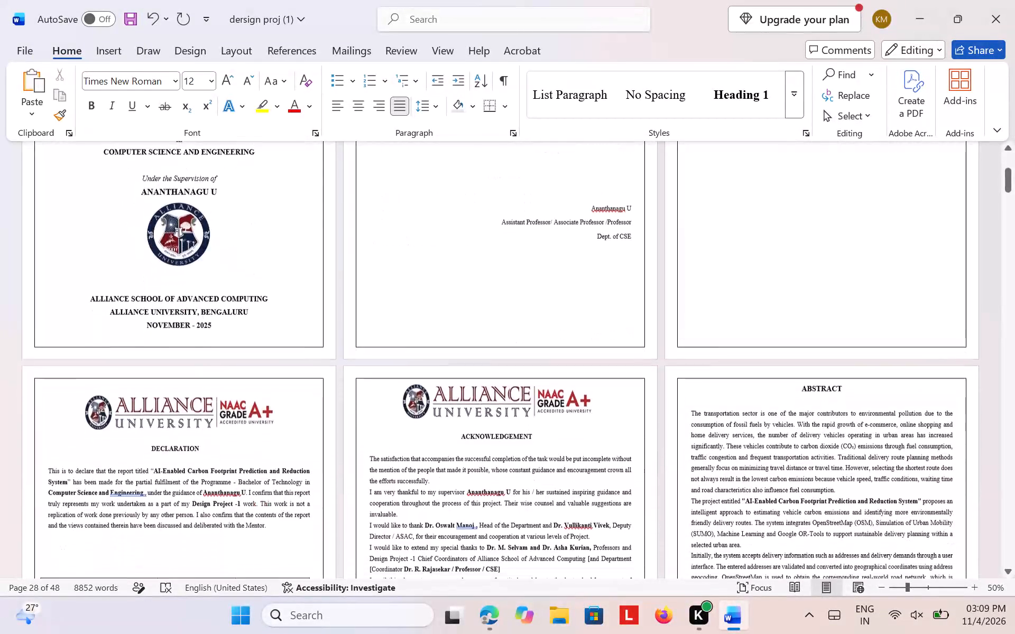
scroll(700, 325, "up", 3)
left_click(805, 371)
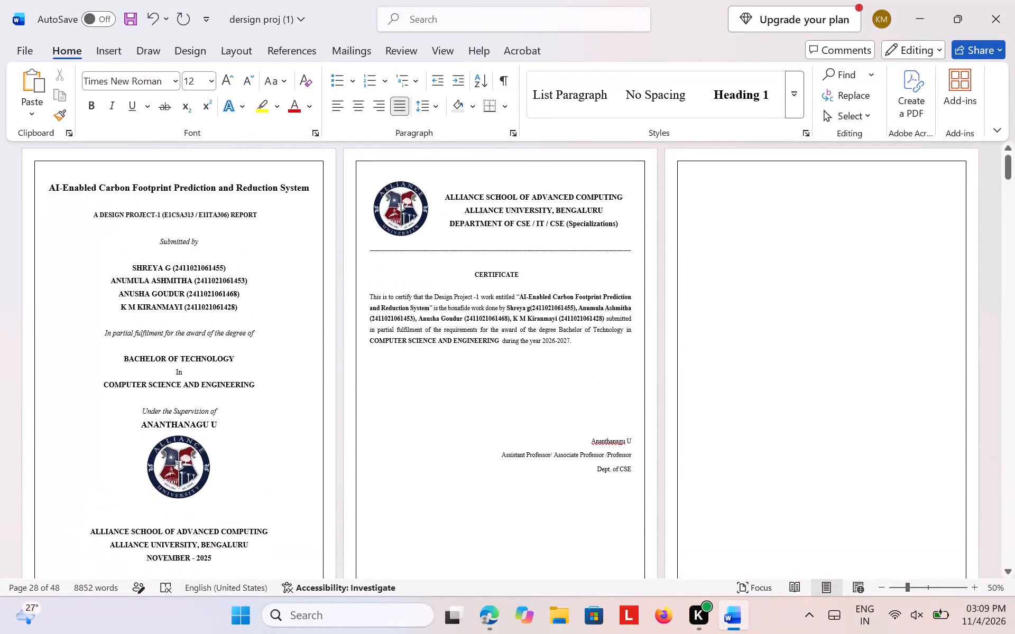
key("BackSpace")
key("BackSpace")
key("BackSpace")
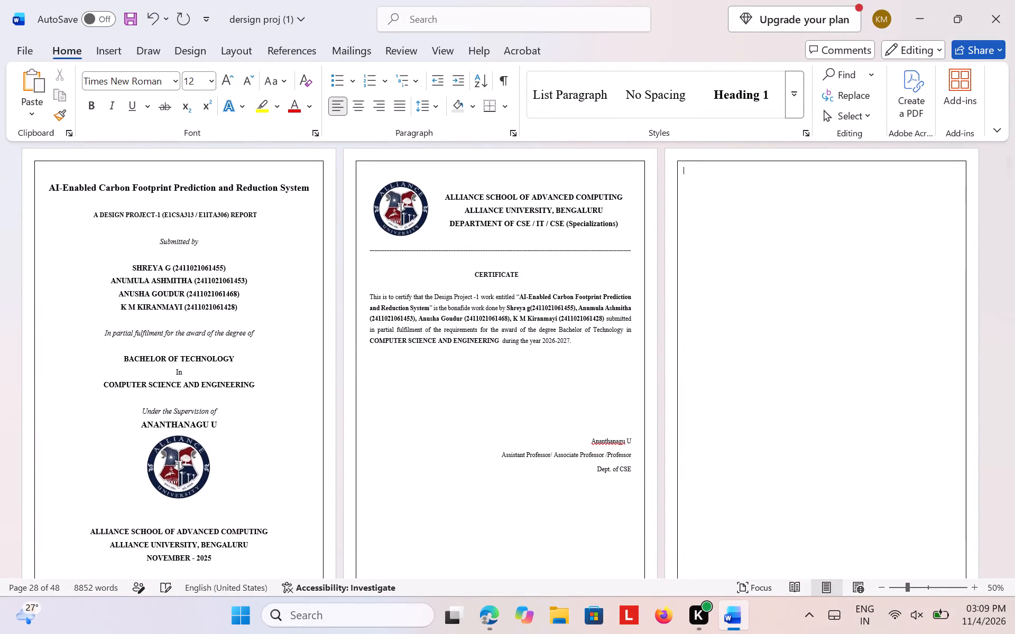
Look through the report pages from the front matter to the plagiarism report to check the page layout.
scroll(892, 413, "down", 2)
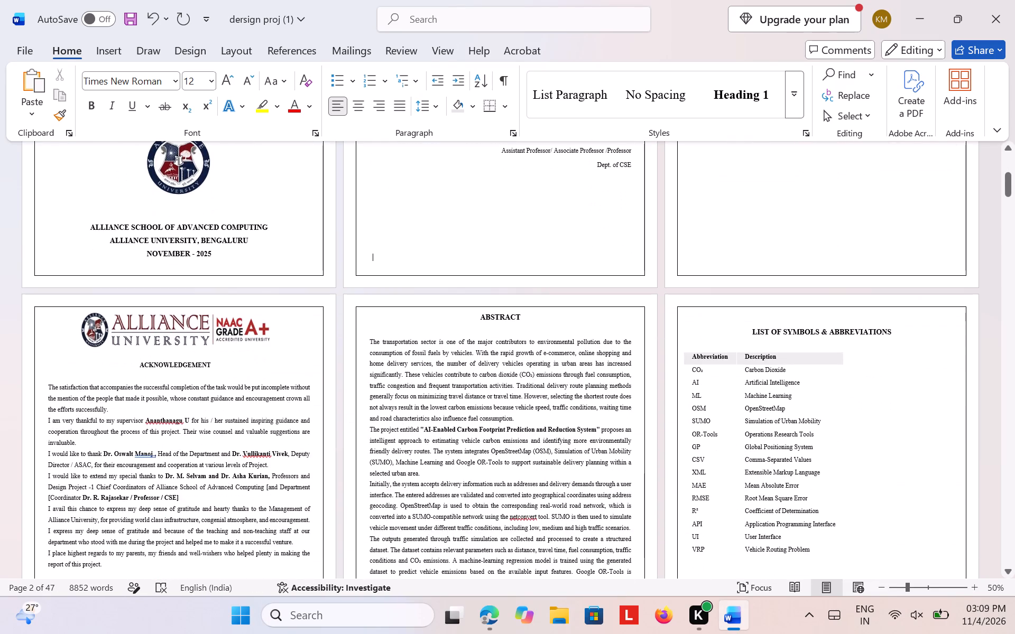
scroll(892, 413, "down", 20)
scroll(892, 413, "down", 6)
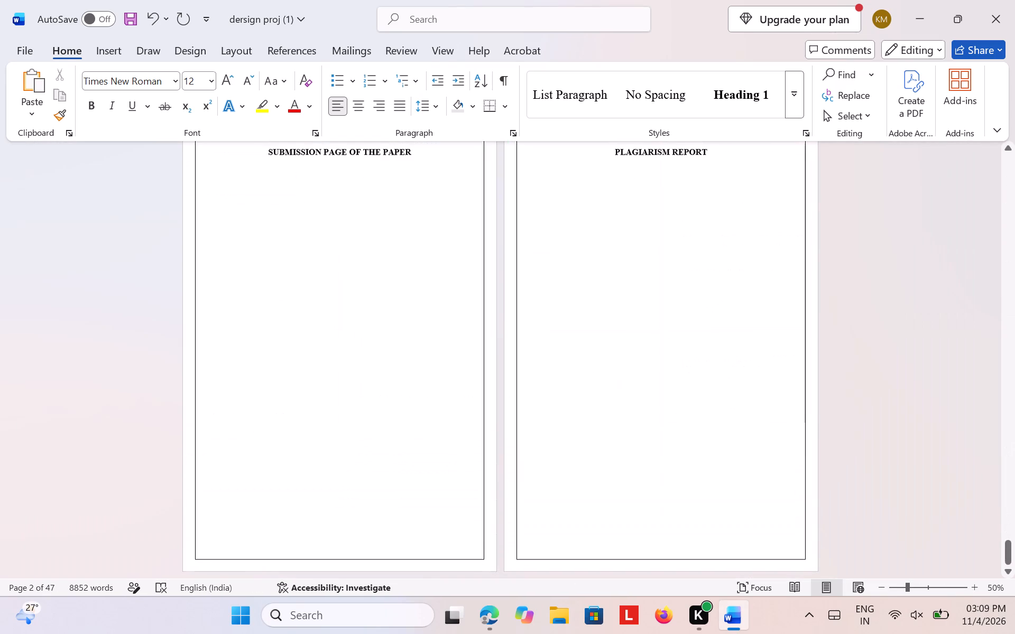
scroll(892, 413, "up", 13)
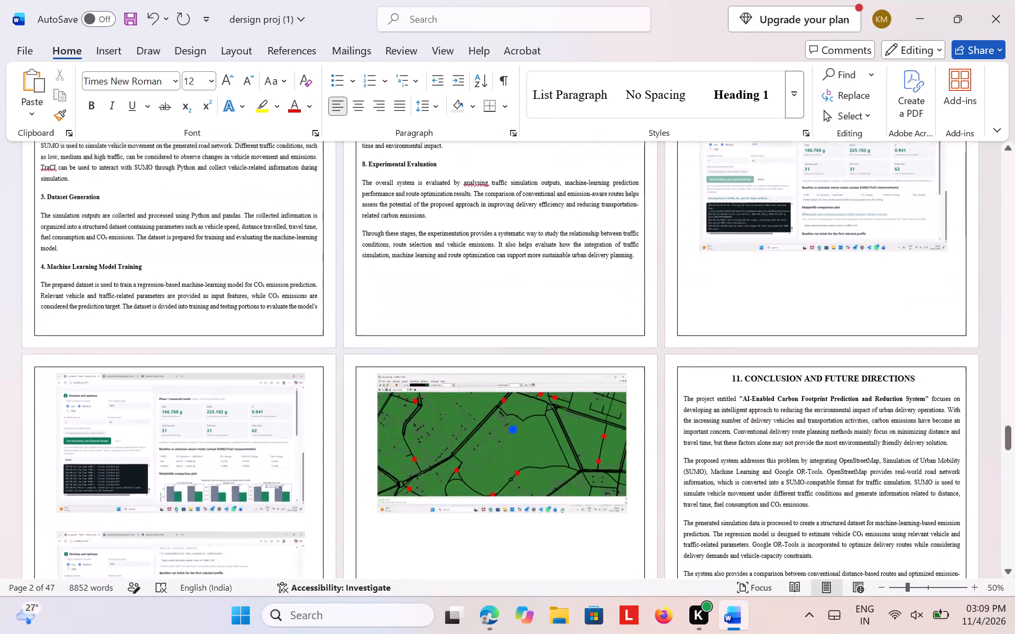
scroll(892, 413, "up", 11)
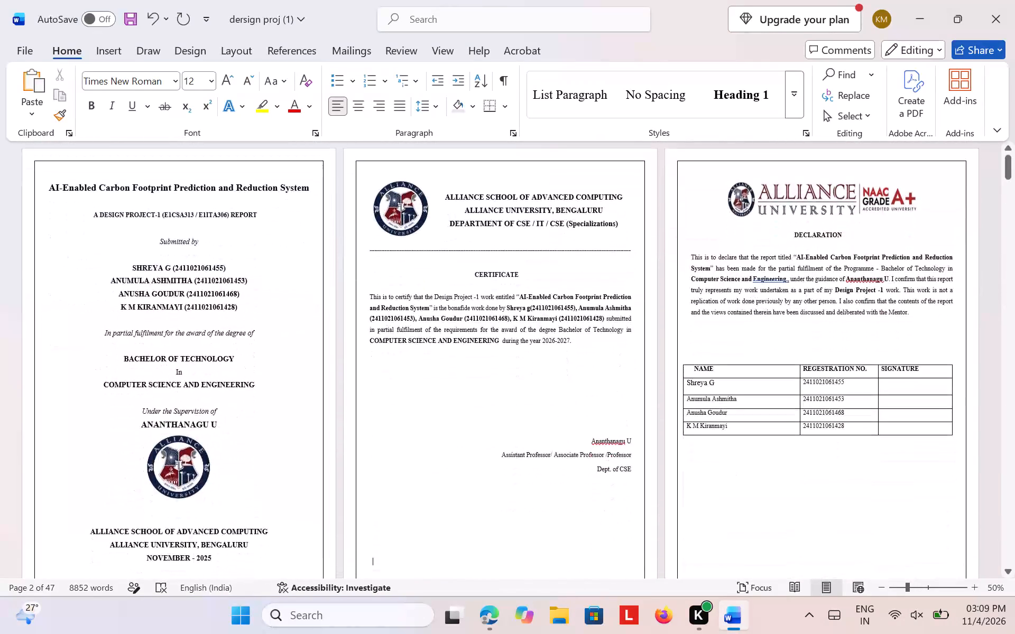
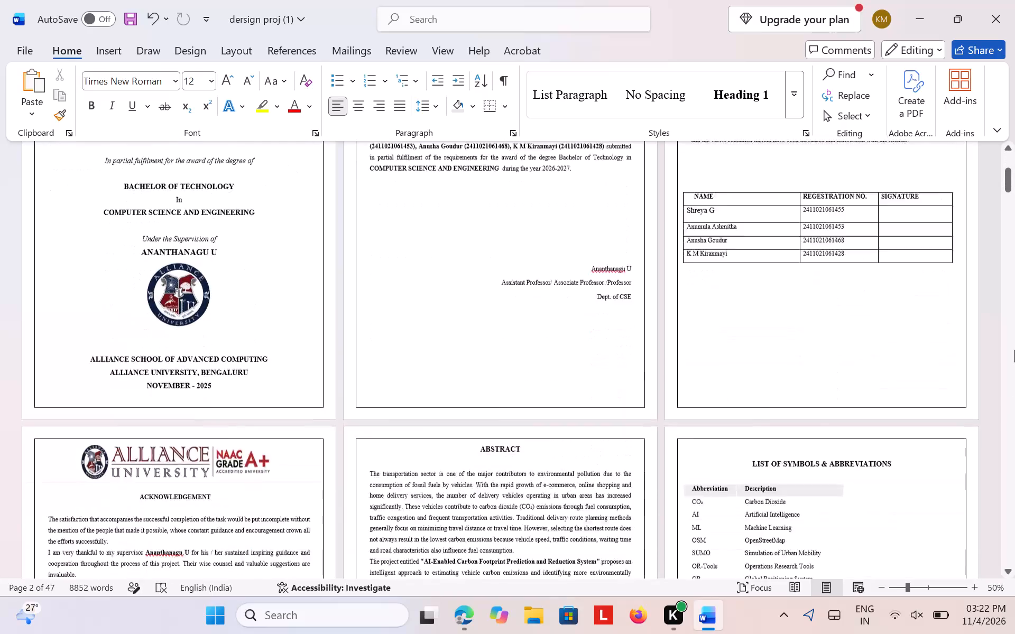
Look through the report from the Declaration page to section 10, returning to the workflow diagram in section 6.5.
scroll(1014, 350, "up", 4, "ctrl")
scroll(1014, 350, "down", 2)
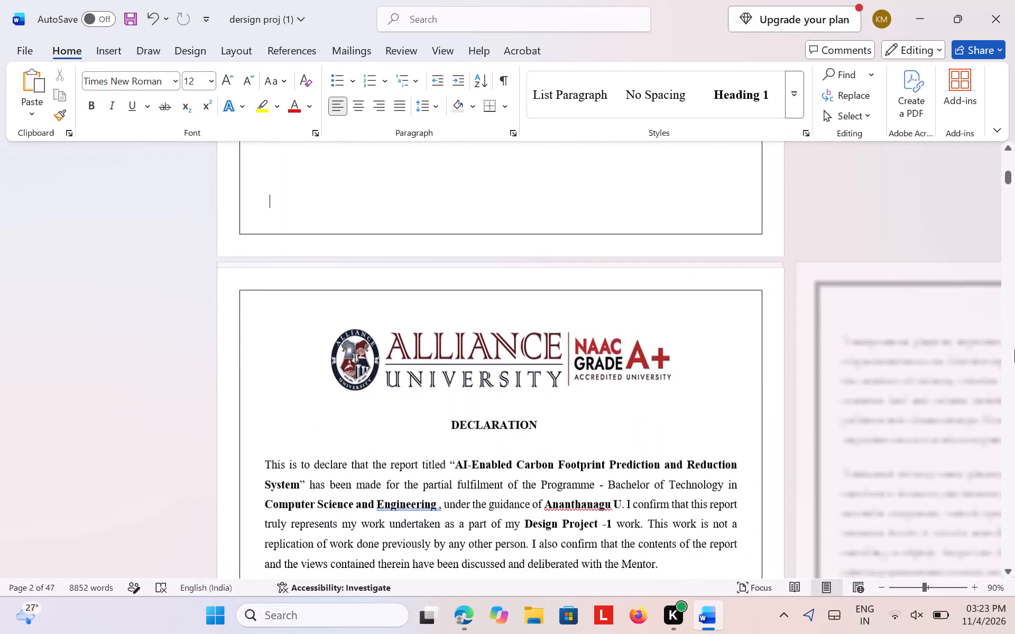
scroll(1014, 350, "down", 5)
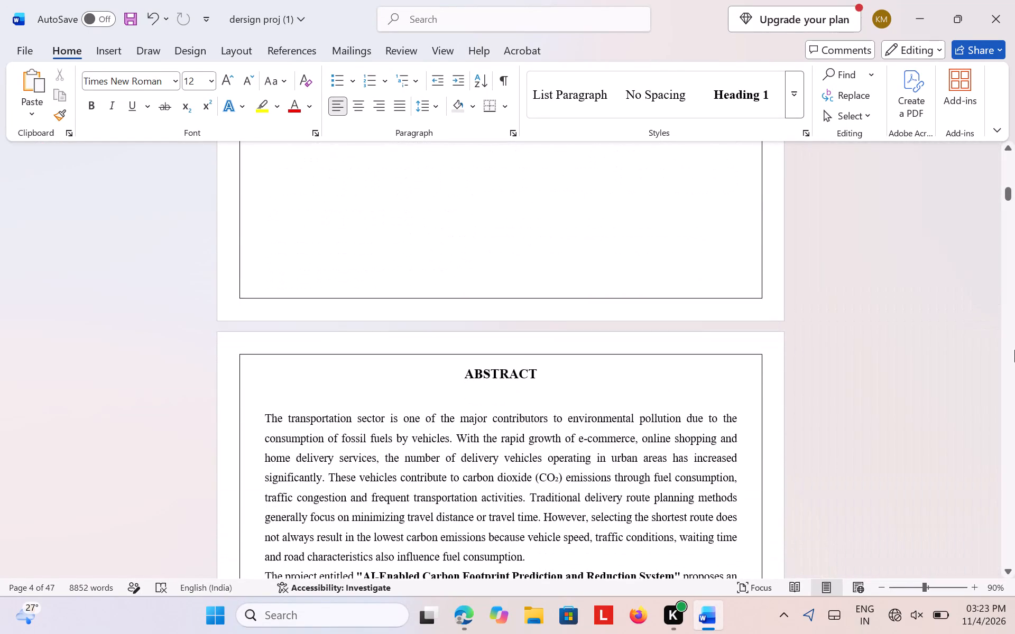
scroll(1014, 350, "down", 6)
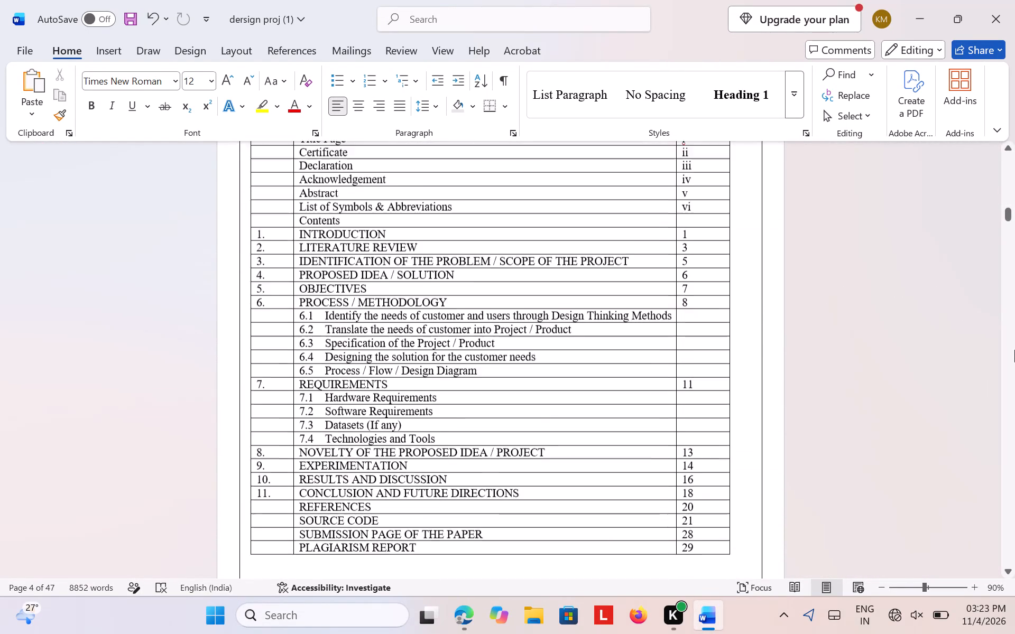
scroll(1014, 350, "up", 1)
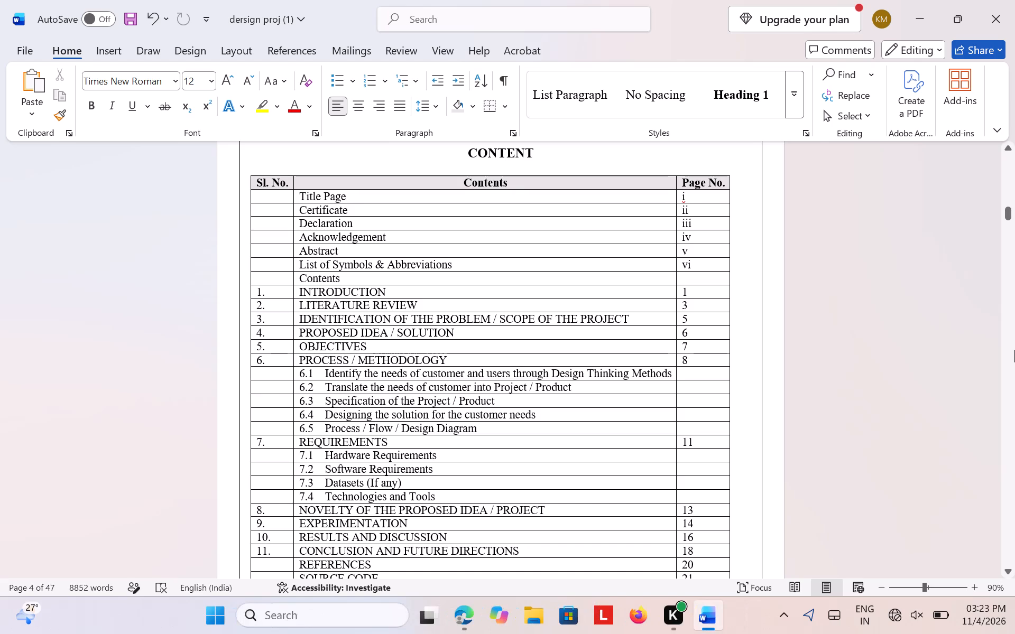
scroll(1014, 350, "down", 13)
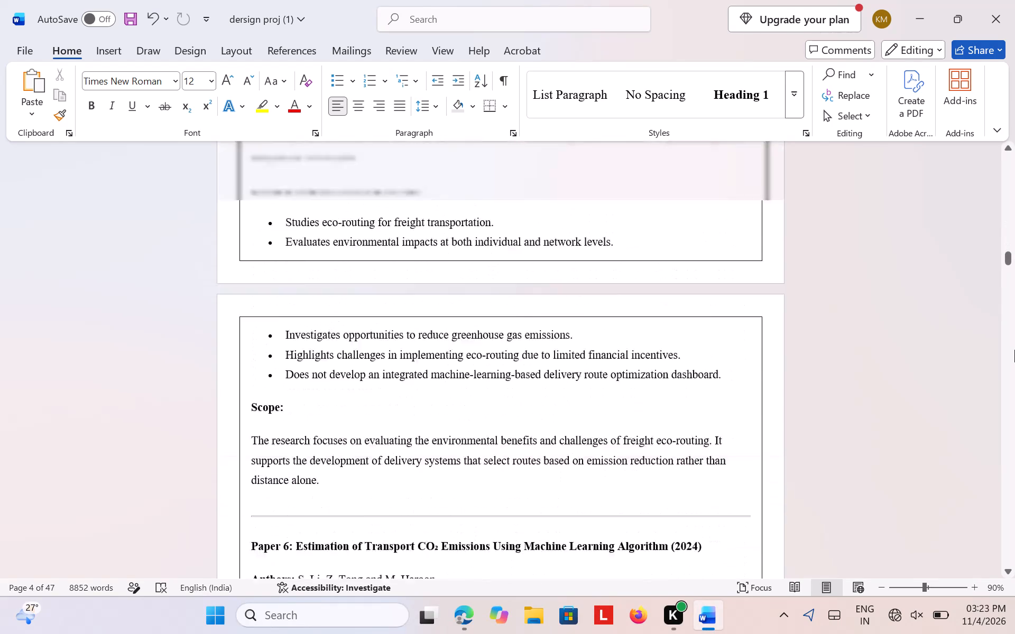
scroll(1014, 350, "down", 14)
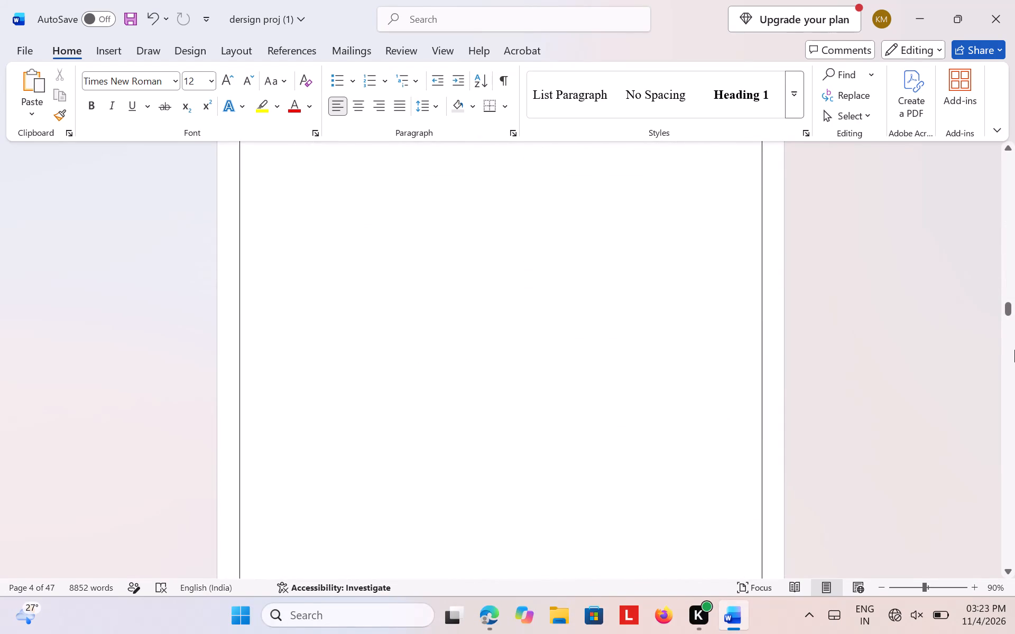
scroll(1014, 350, "down", 12)
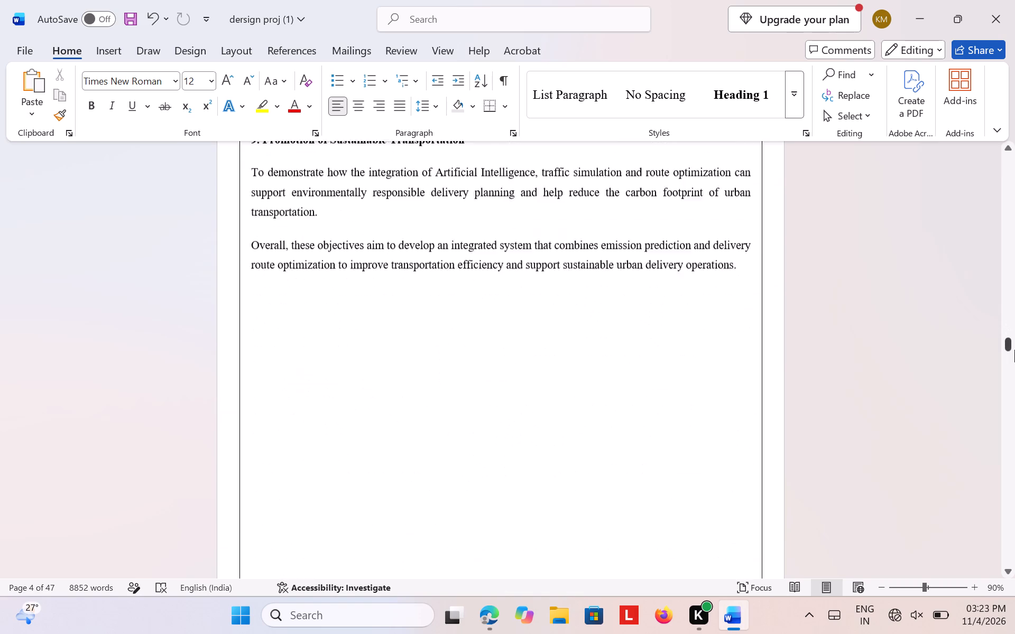
scroll(1014, 350, "down", 7)
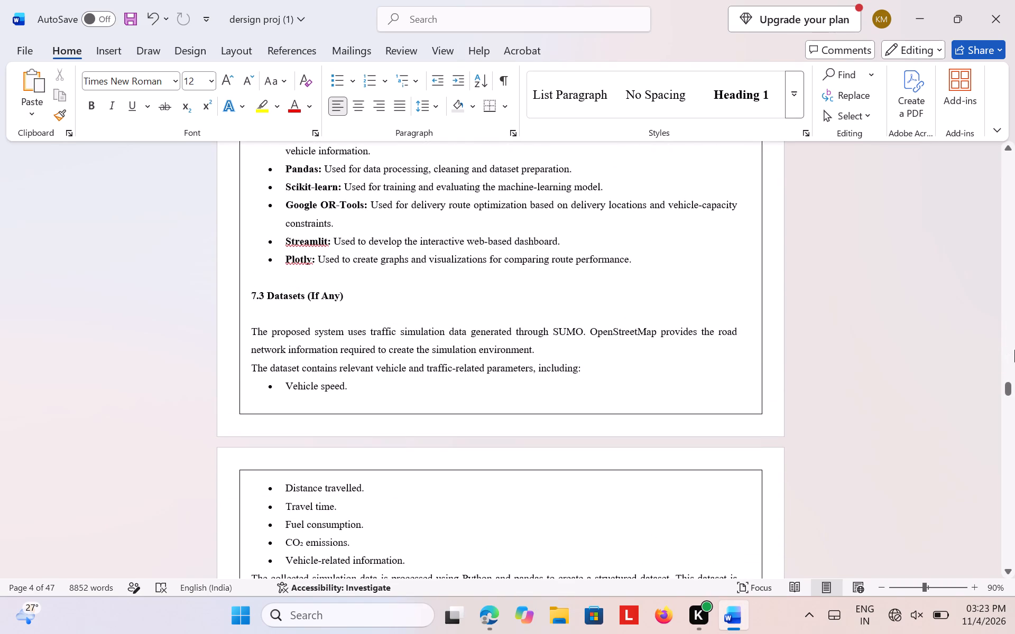
scroll(1014, 350, "down", 9)
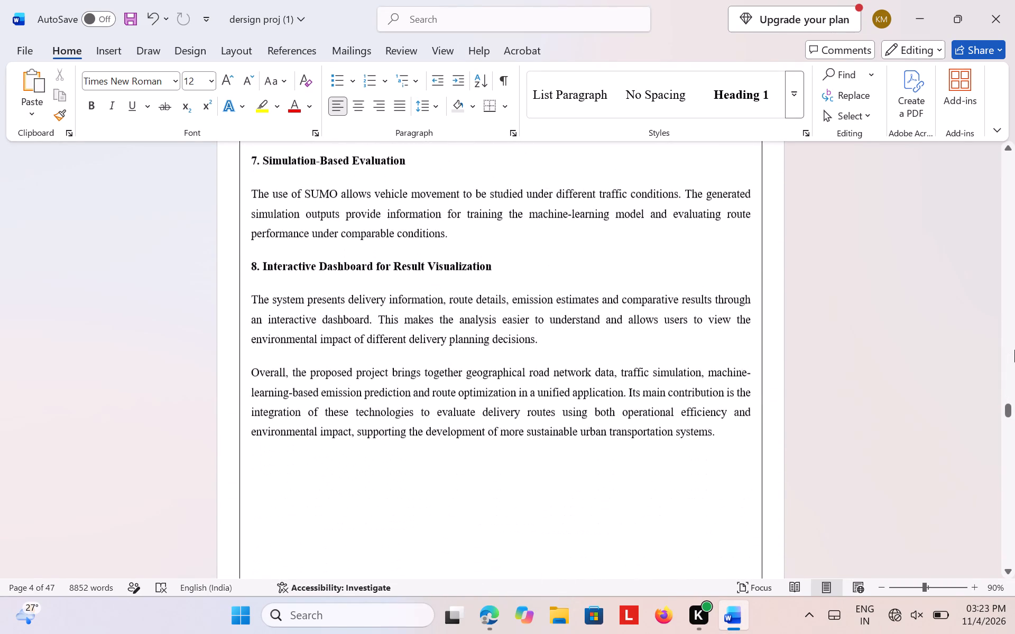
scroll(1014, 350, "down", 8)
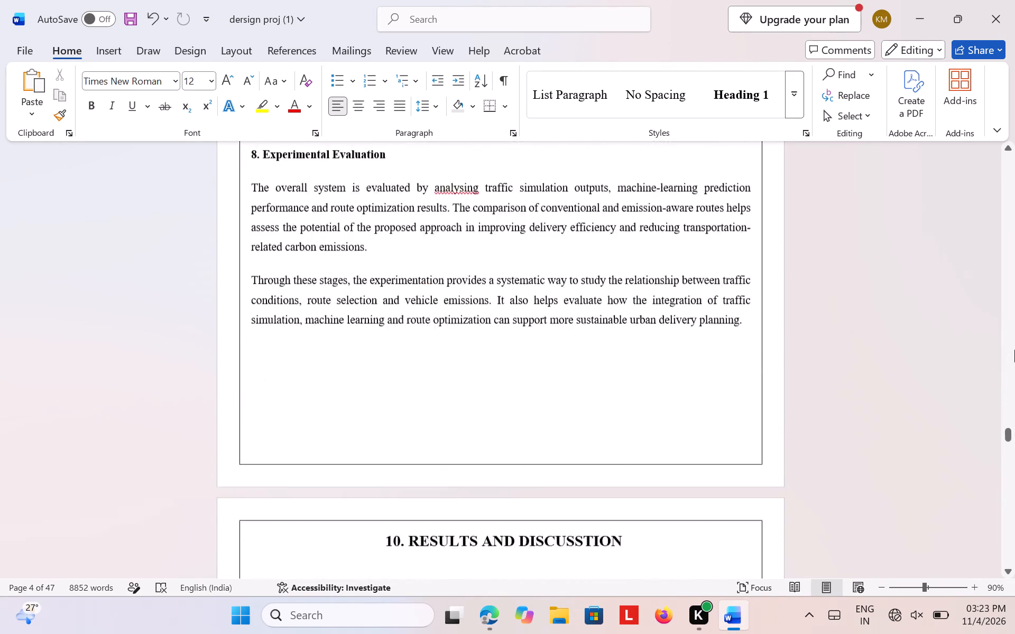
scroll(1014, 350, "down", 1)
scroll(1014, 350, "up", 15)
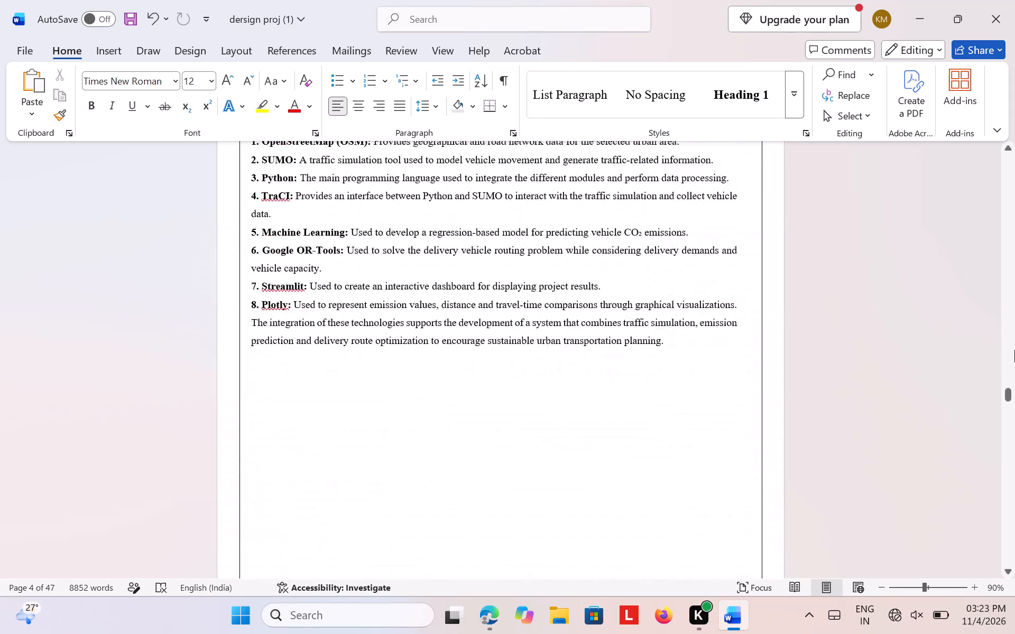
scroll(1014, 350, "up", 8)
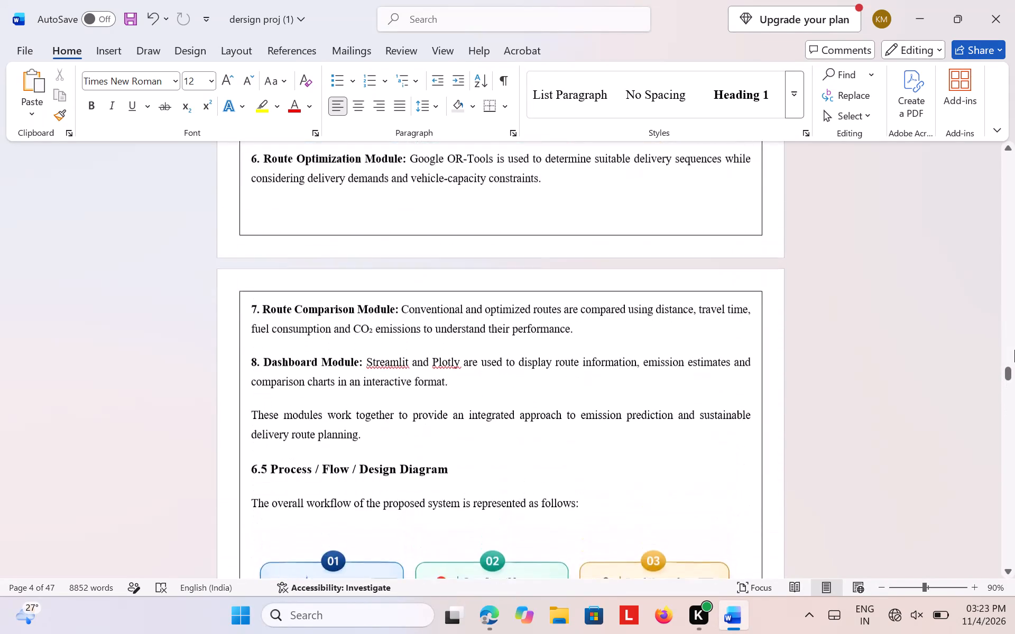
scroll(1014, 350, "down", 2)
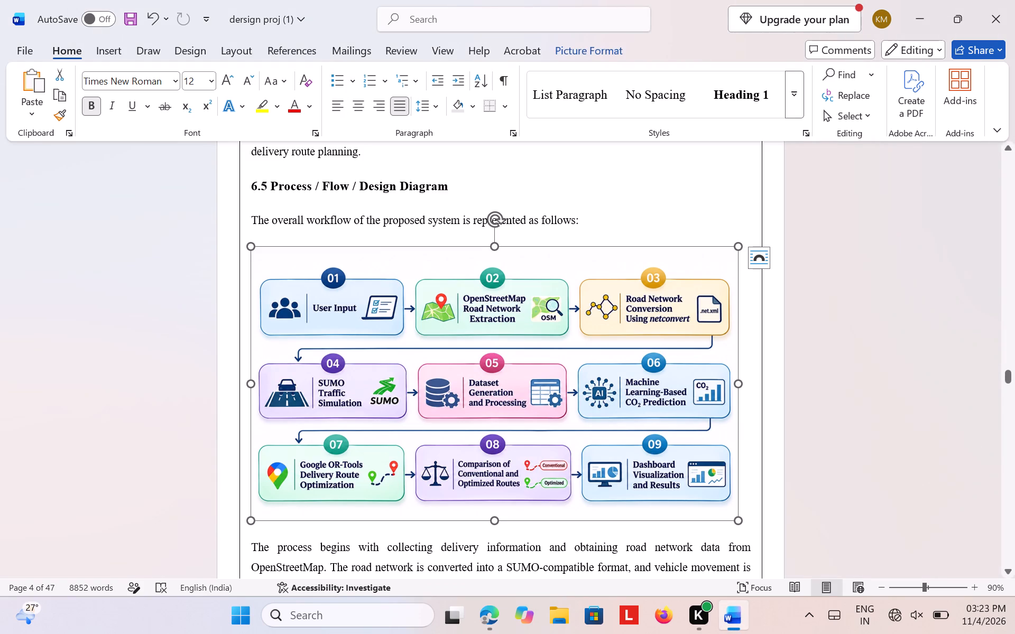
key("ctrl+v")
left_click(309, 279)
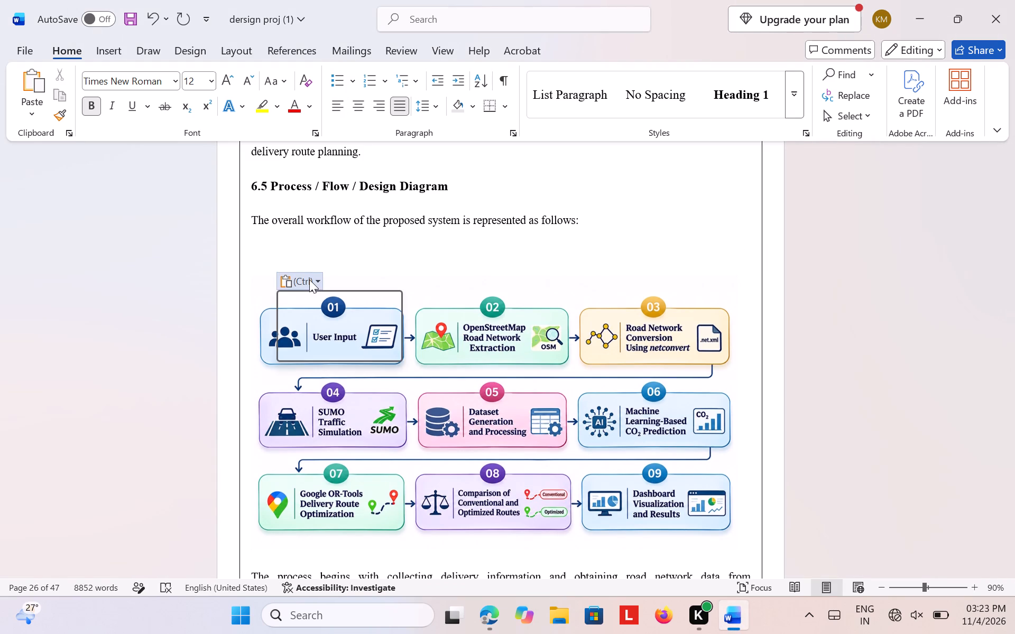
left_click(342, 325)
scroll(493, 363, "down", 1)
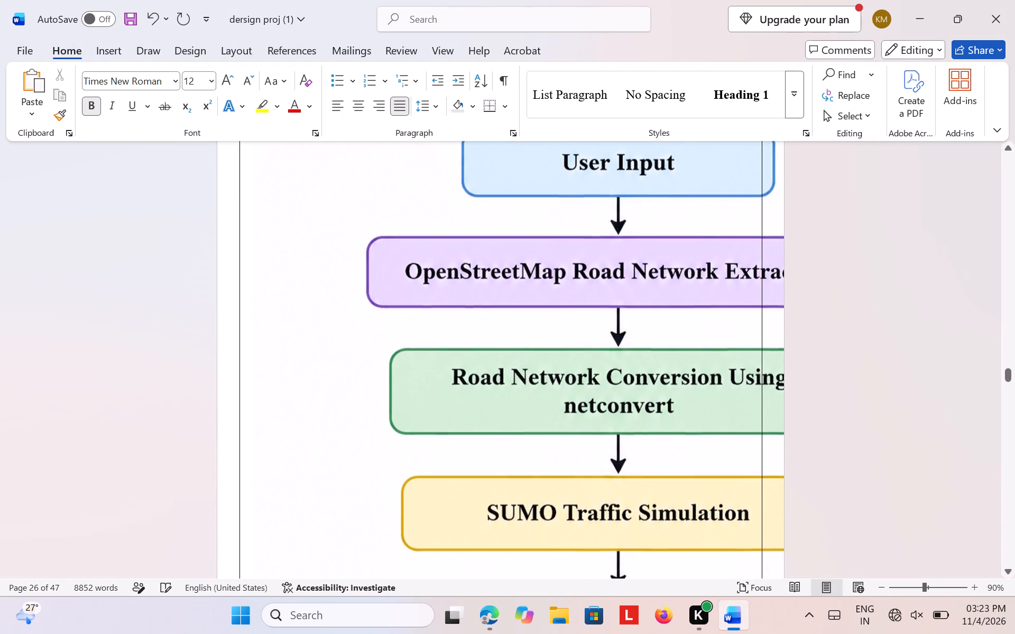
Shrink the pasted vertical flowchart proportionally to less than half the page's text width.
scroll(493, 363, "up", 1)
left_click(364, 271)
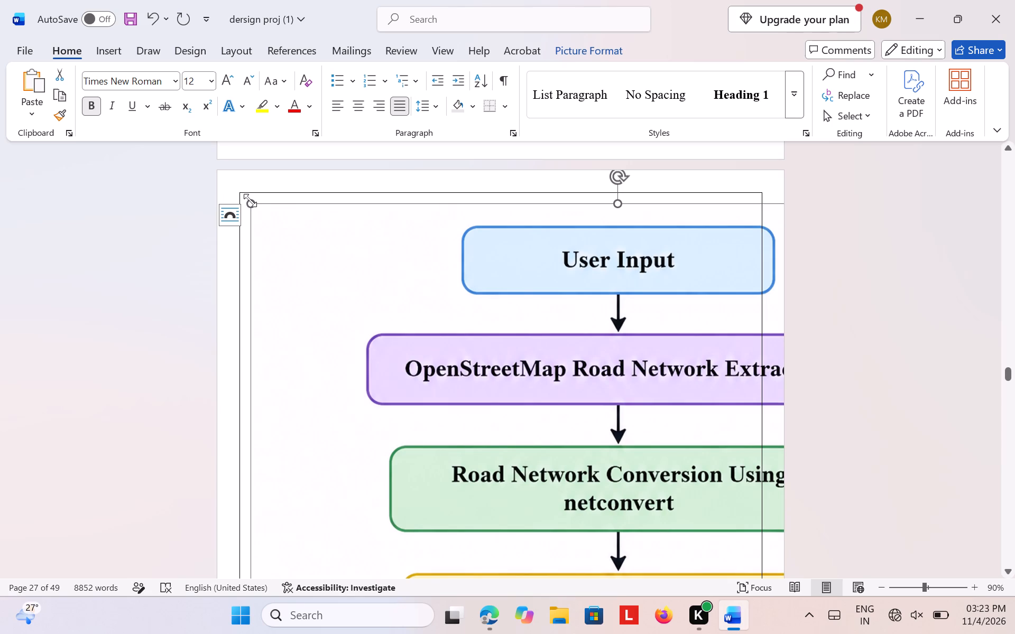
left_click_drag(250, 200, 625, 556)
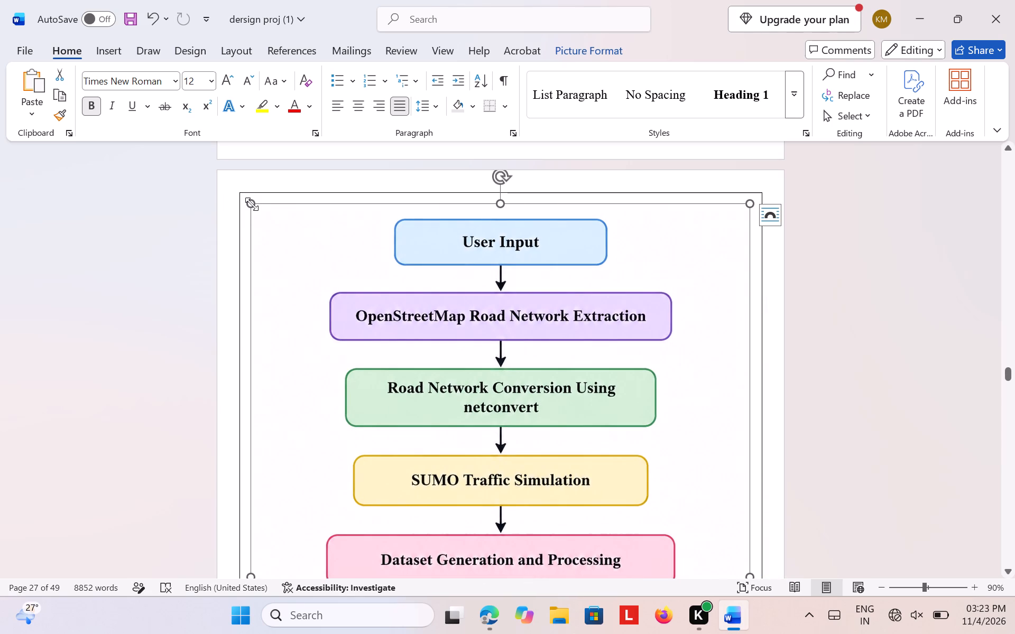
left_click_drag(252, 204, 678, 633)
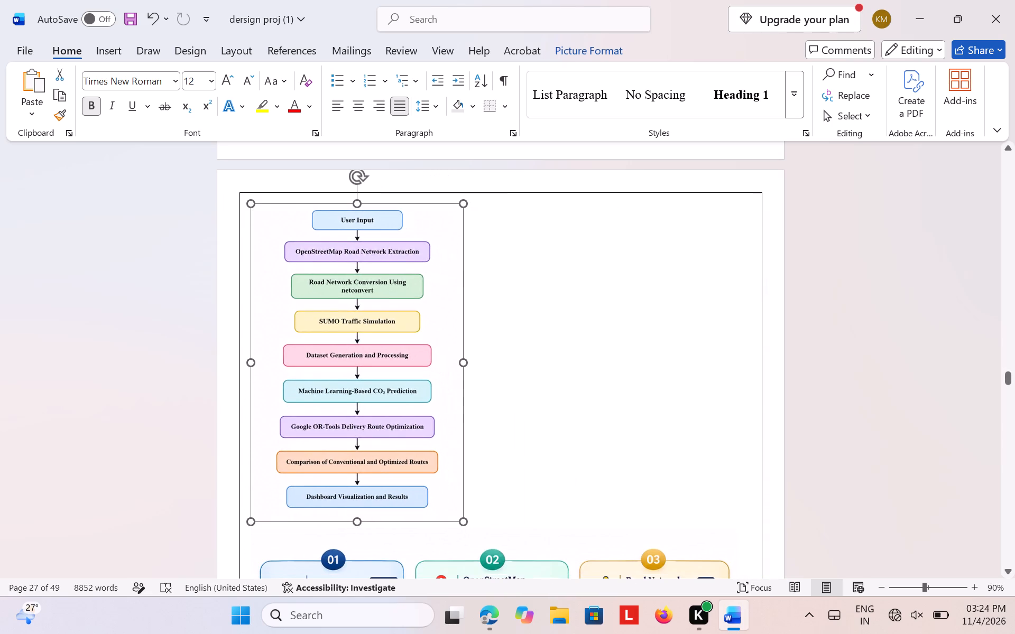
left_click_drag(678, 633, 666, 633)
Delete the nine-box landscape workflow diagram below the vertical flowchart.
scroll(832, 399, "down", 2)
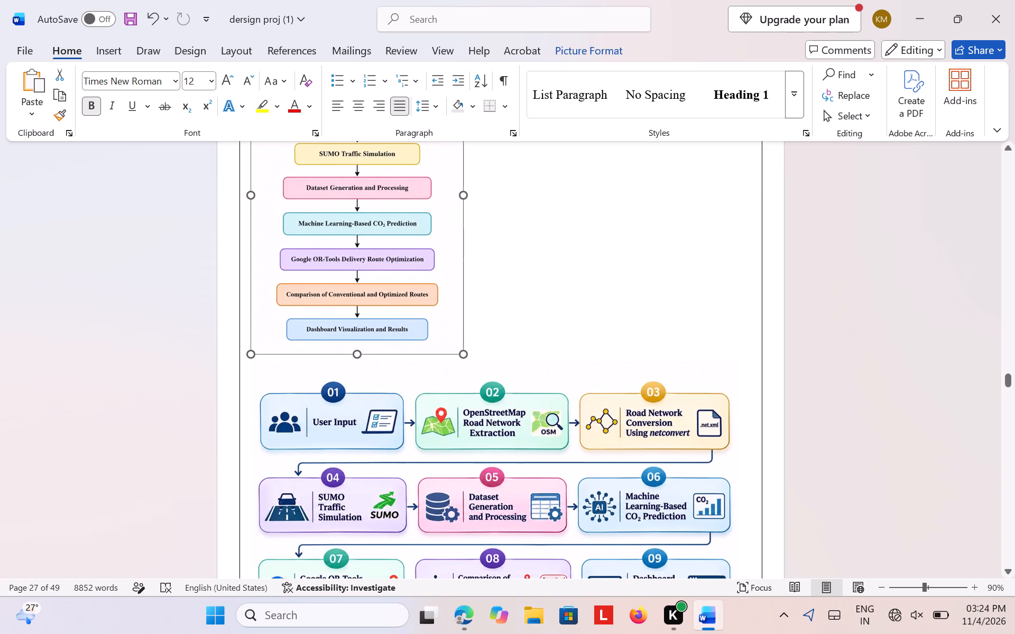
left_click(564, 473)
key("BackSpace")
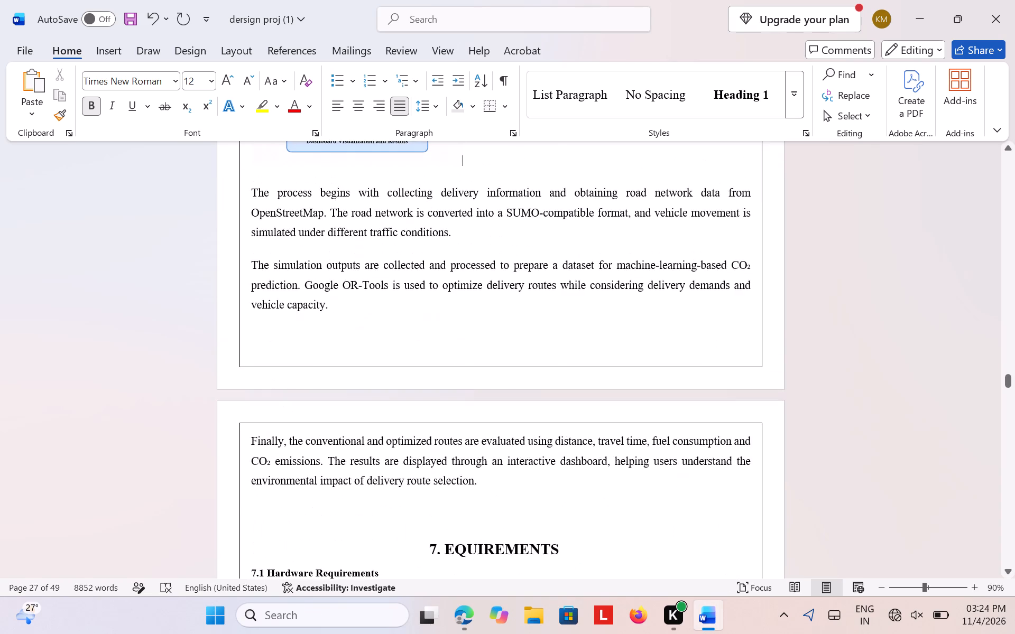
Centre the vertical flowchart horizontally on the page.
scroll(459, 375, "up", 3)
left_click(352, 333)
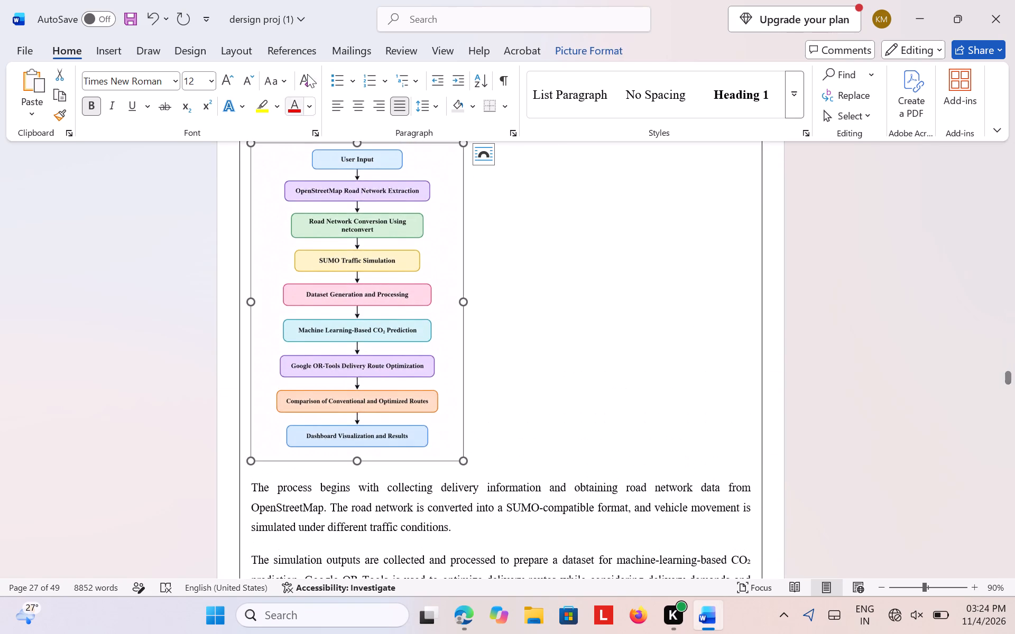
left_click(357, 95)
left_click(357, 105)
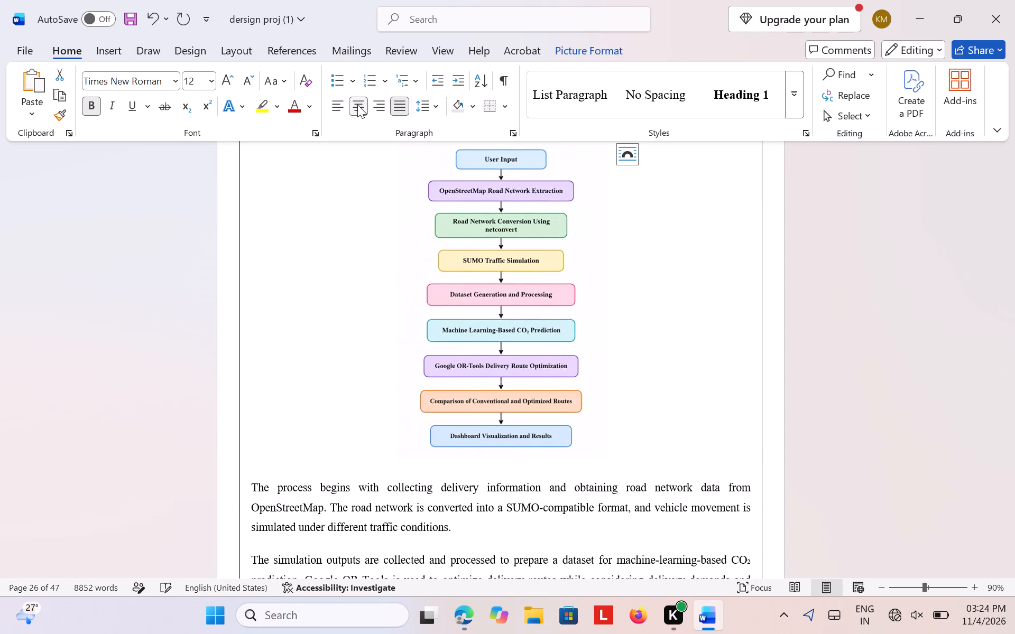
left_click(987, 327)
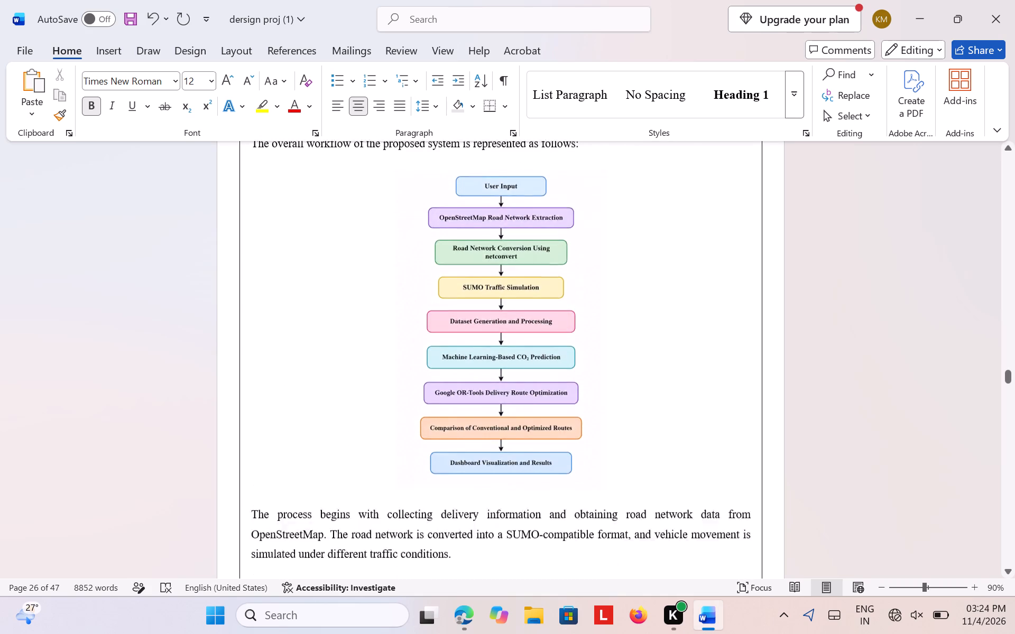
Enlarge the centred flowchart slightly to about half the text width, keeping the first explanatory paragraph beneath it on the same page.
scroll(987, 327, "down", 2)
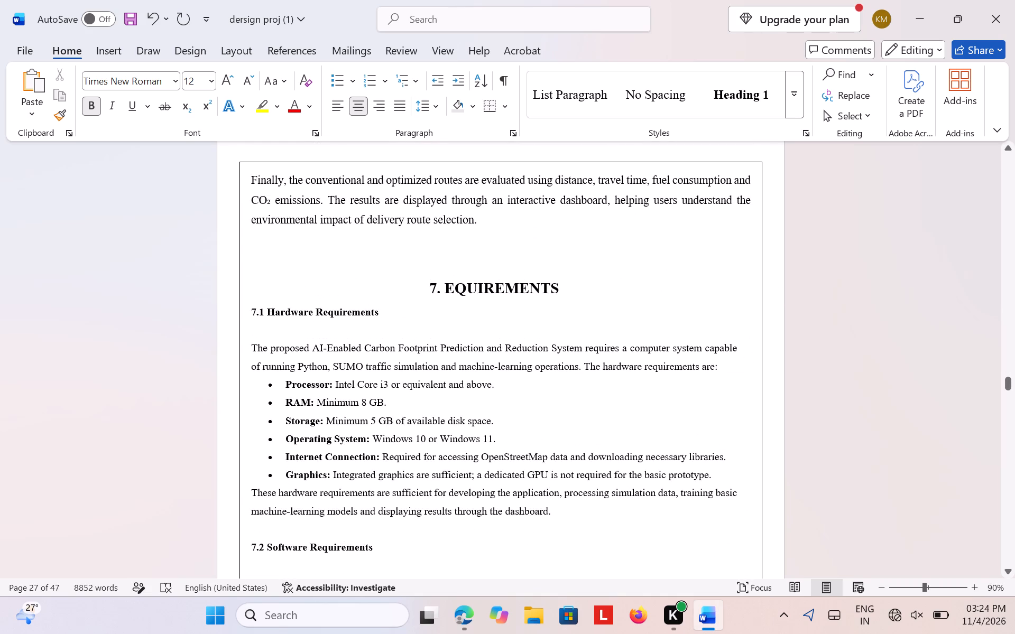
scroll(506, 259, "up", 4)
left_click(576, 236)
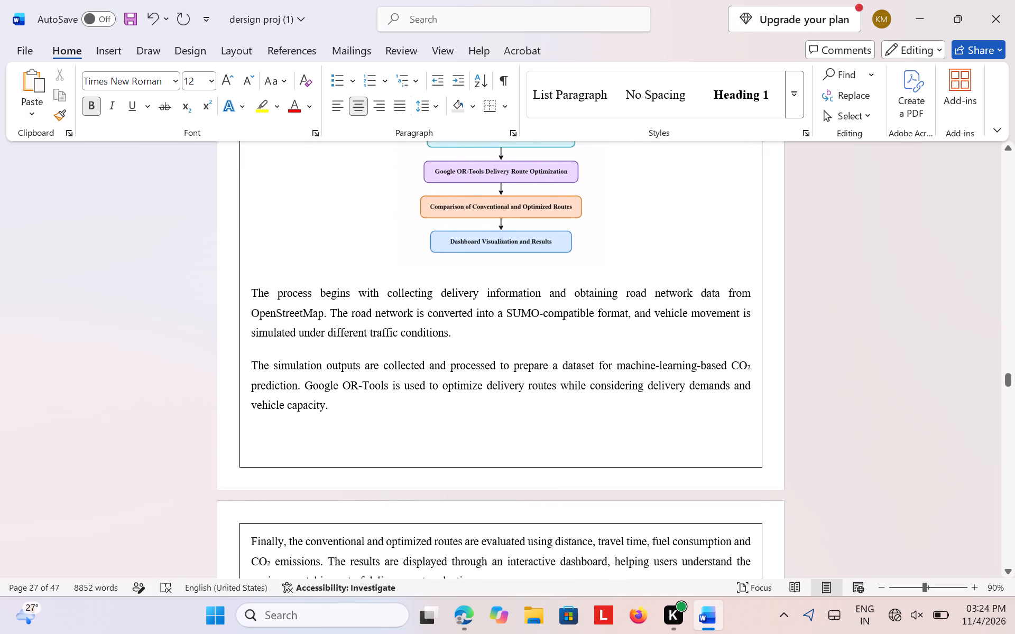
left_click_drag(605, 268, 639, 302)
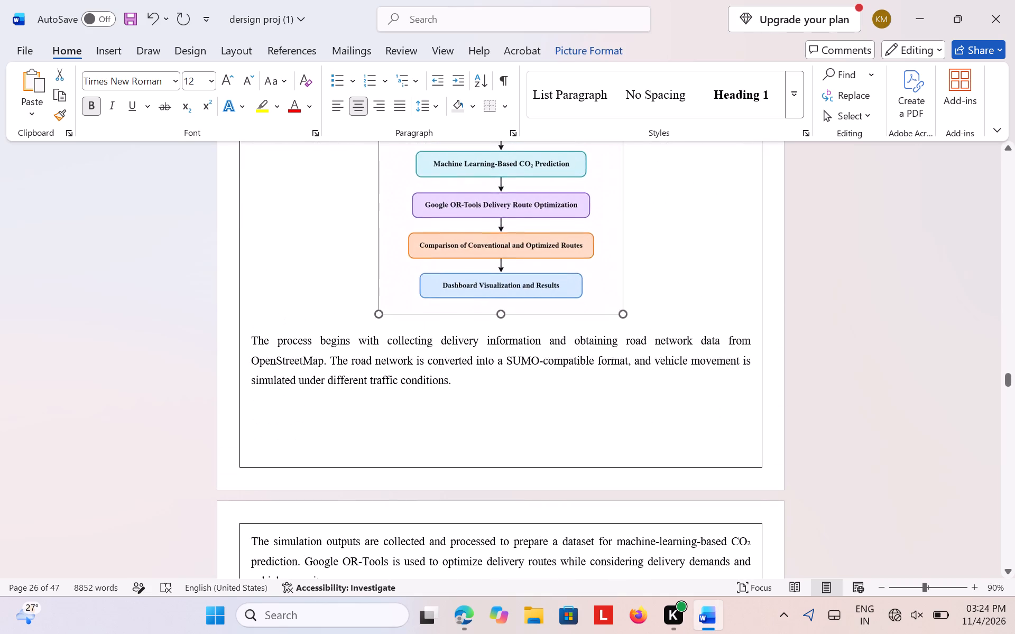
left_click_drag(639, 302, 641, 305)
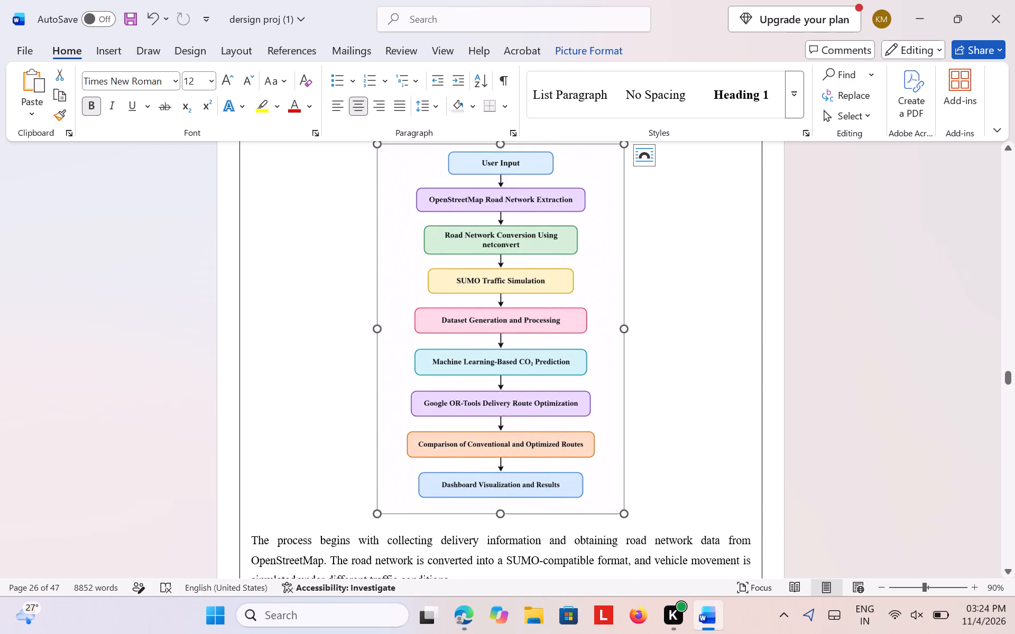
Insert blank lines after the last paragraph of section 6.5 so the section 7 heading starts at the top of a new page.
scroll(842, 421, "down", 3)
left_click(458, 349)
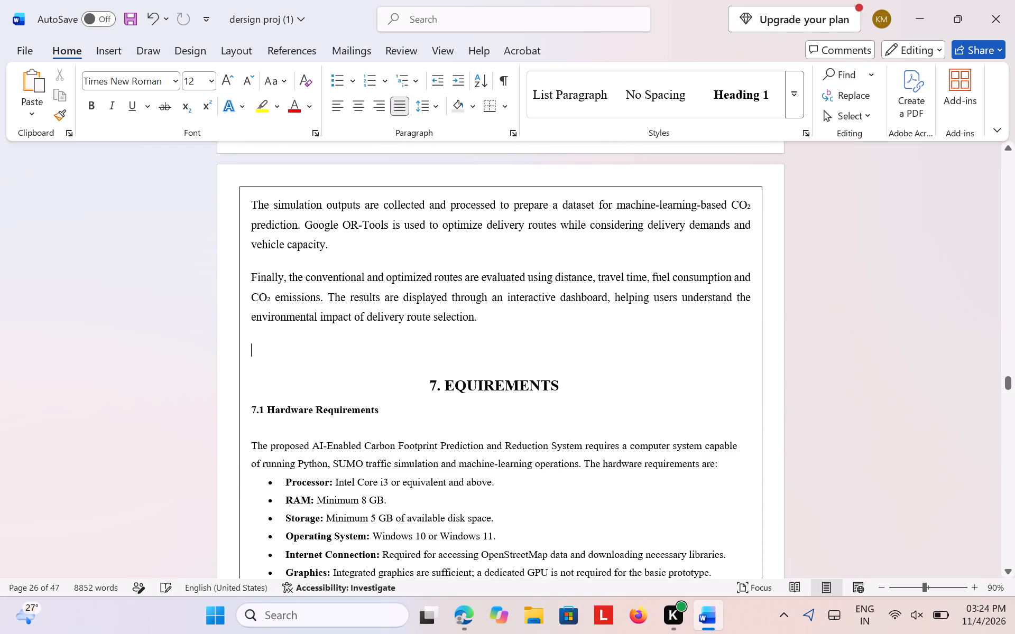
key("Return")
key("Return")
key("Return")
key("Return")
key("Return")
key("Return")
key("Return")
key("Return")
key("Return")
key("Return")
key("Return")
key("Return")
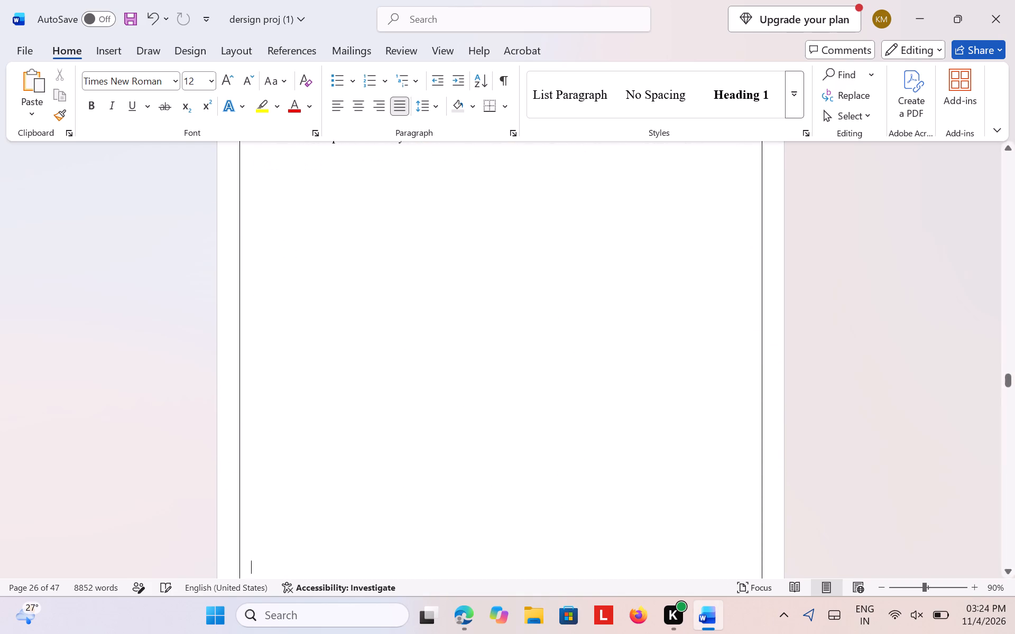
key("Return")
key("Return")
key("Return")
key("backslash")
scroll(458, 349, "down", 1)
key("BackSpace")
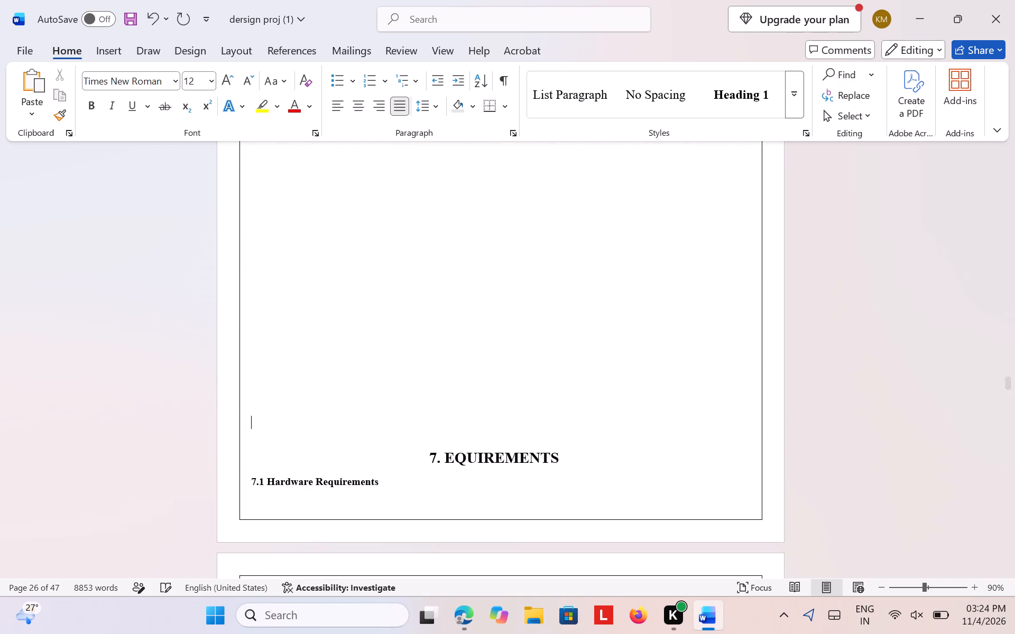
key("Return")
key("Return")
scroll(458, 349, "down", 4)
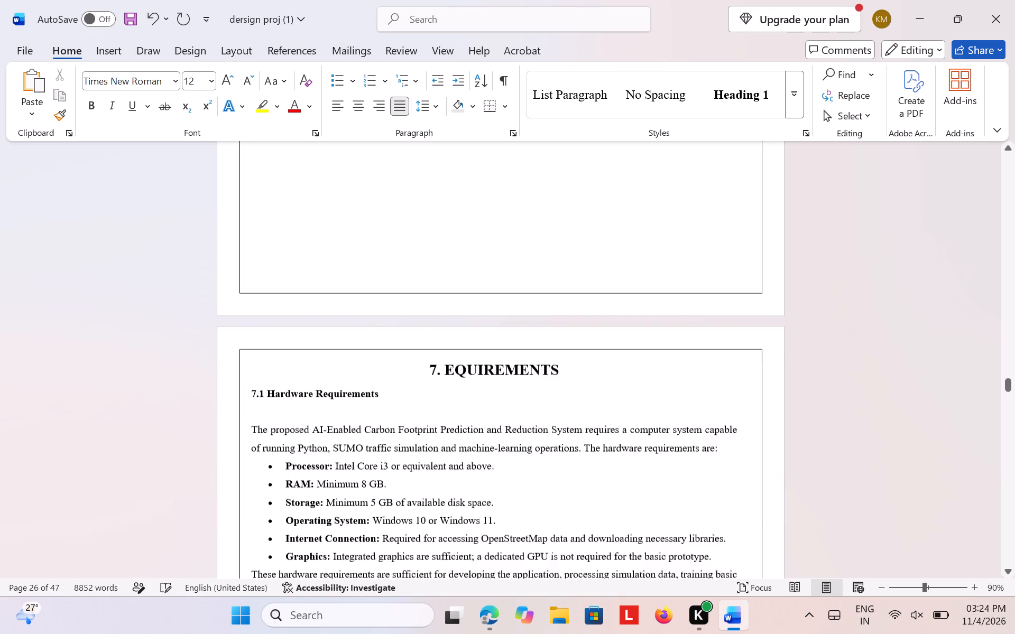
Check the page layout of the sections after the section 7 heading and around the new flowchart in section 6.5.
scroll(458, 349, "down", 15)
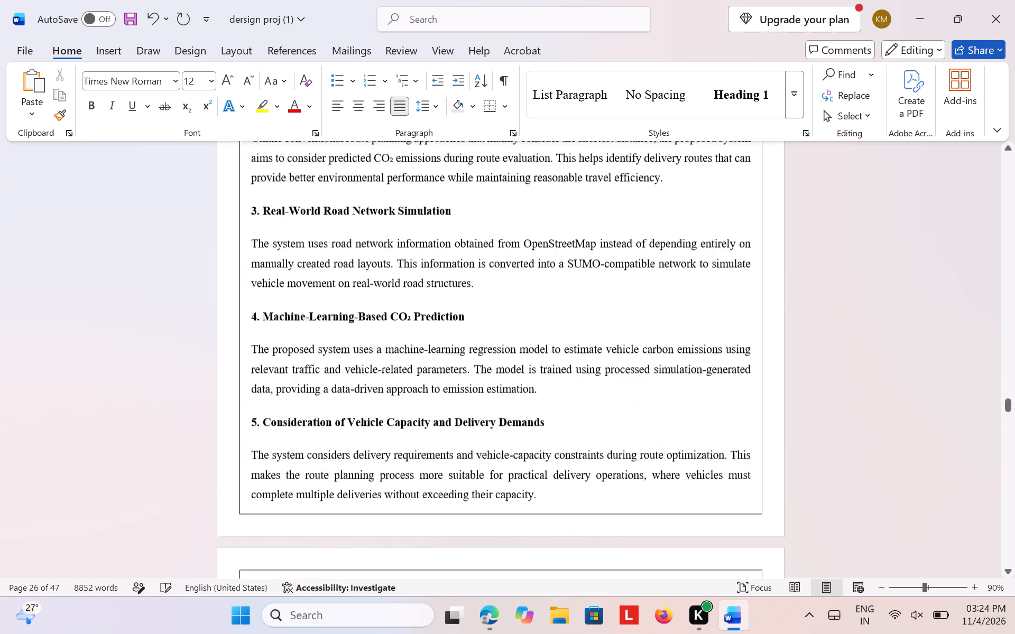
scroll(458, 349, "down", 1)
scroll(458, 349, "up", 16)
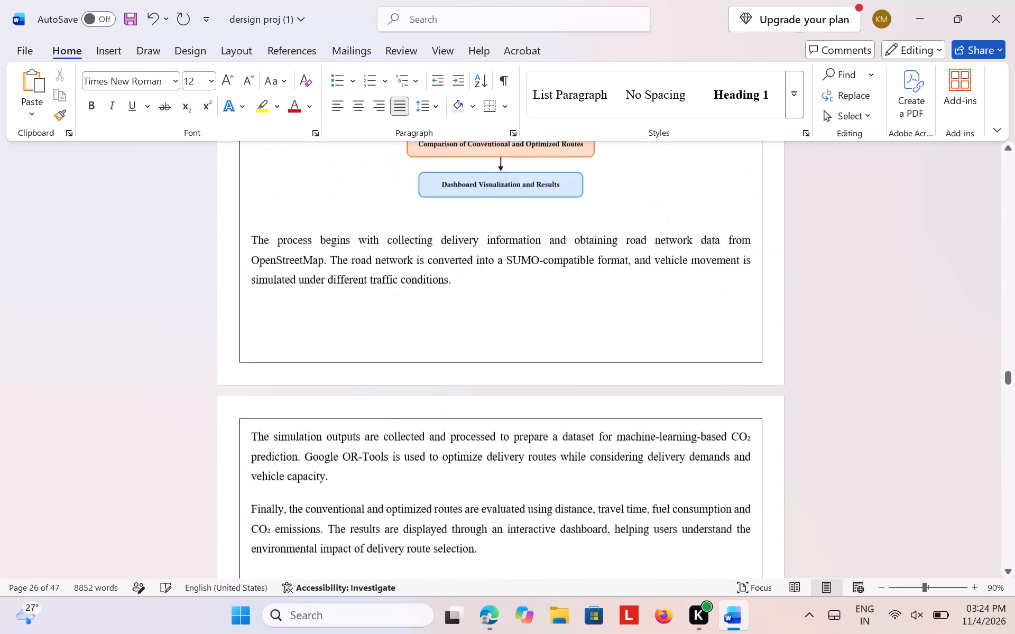
scroll(458, 349, "up", 1)
scroll(458, 349, "down", 4)
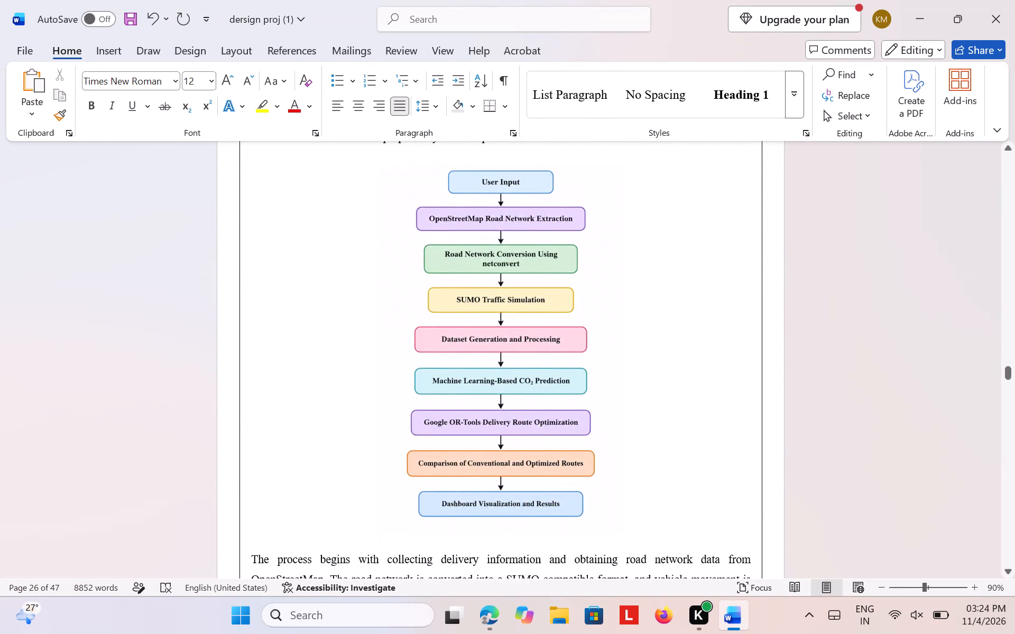